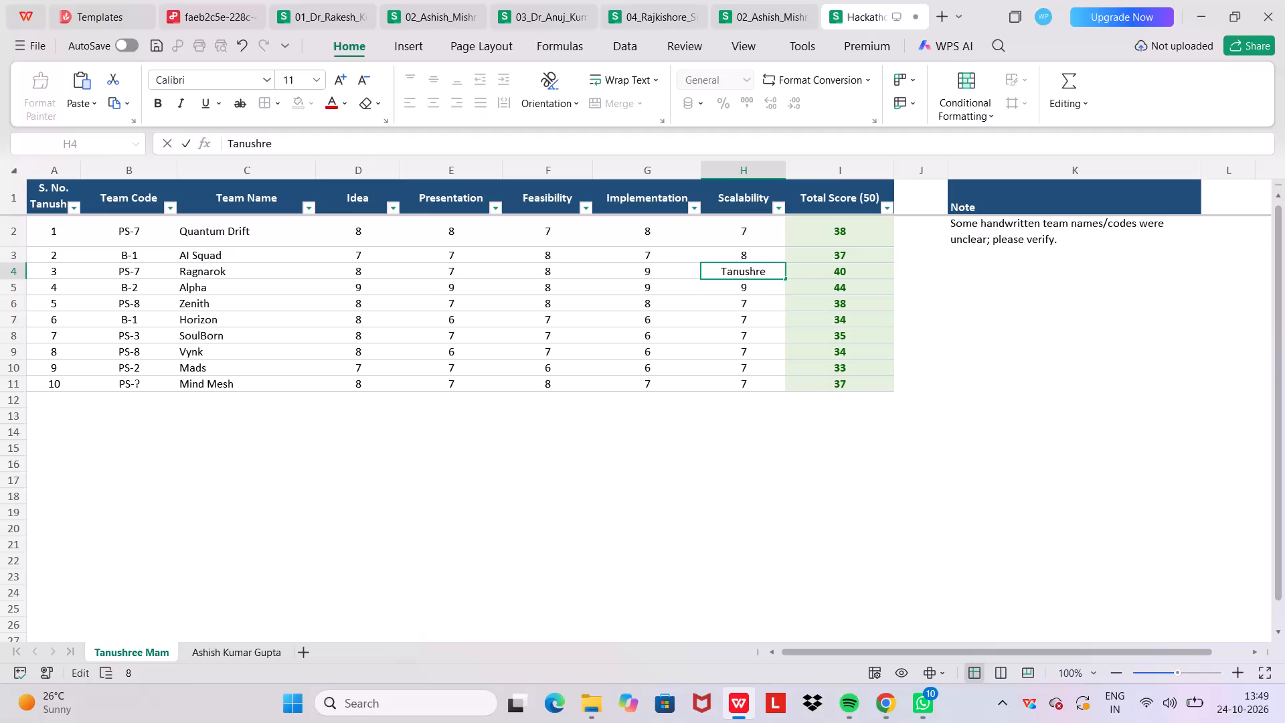
Replace the mistaken text in Ragnarok's Scalability cell H4 with the score 8.
{"action": "key", "text": "BackSpace"}
{"action": "key", "text": "BackSpace"}
{"action": "key", "text": "BackSpace"}
{"action": "key", "text": "BackSpace"}
{"action": "key", "text": "BackSpace"}
{"action": "key", "text": "BackSpace"}
{"action": "key", "text": "BackSpace"}
{"action": "key", "text": "BackSpace"}
{"action": "key", "text": "BackSpace"}
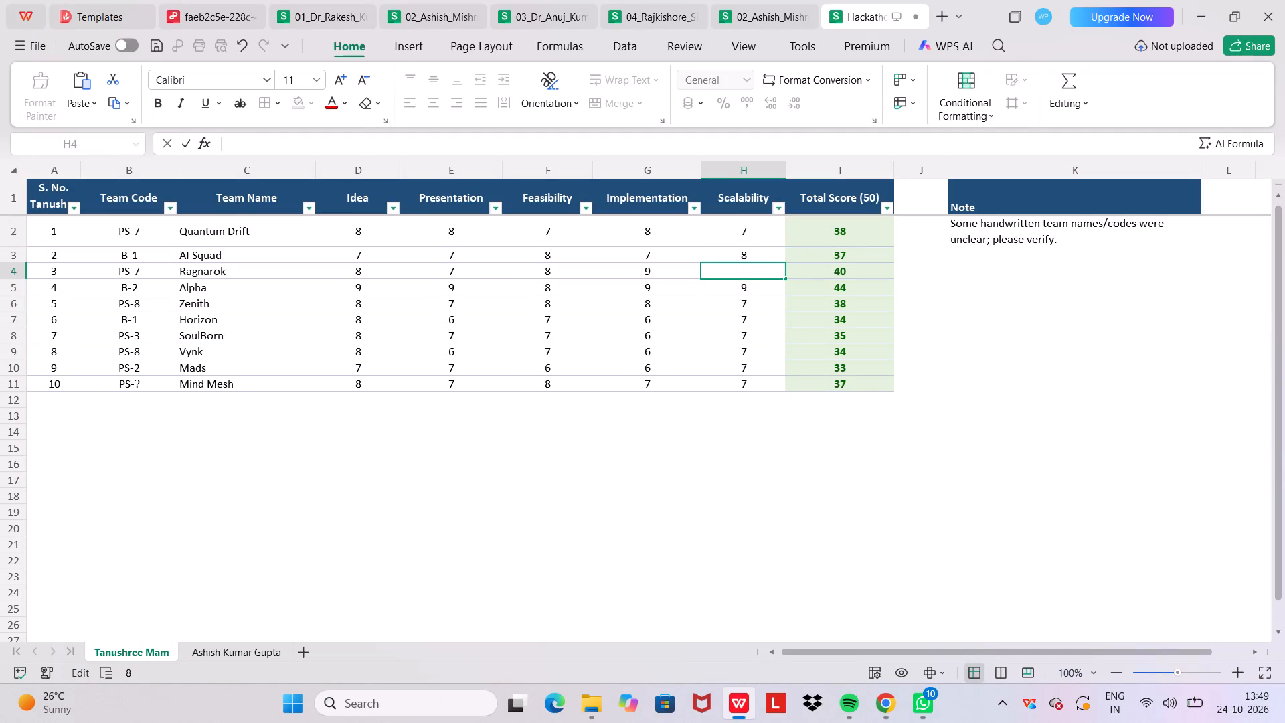
{"action": "key", "text": "8"}
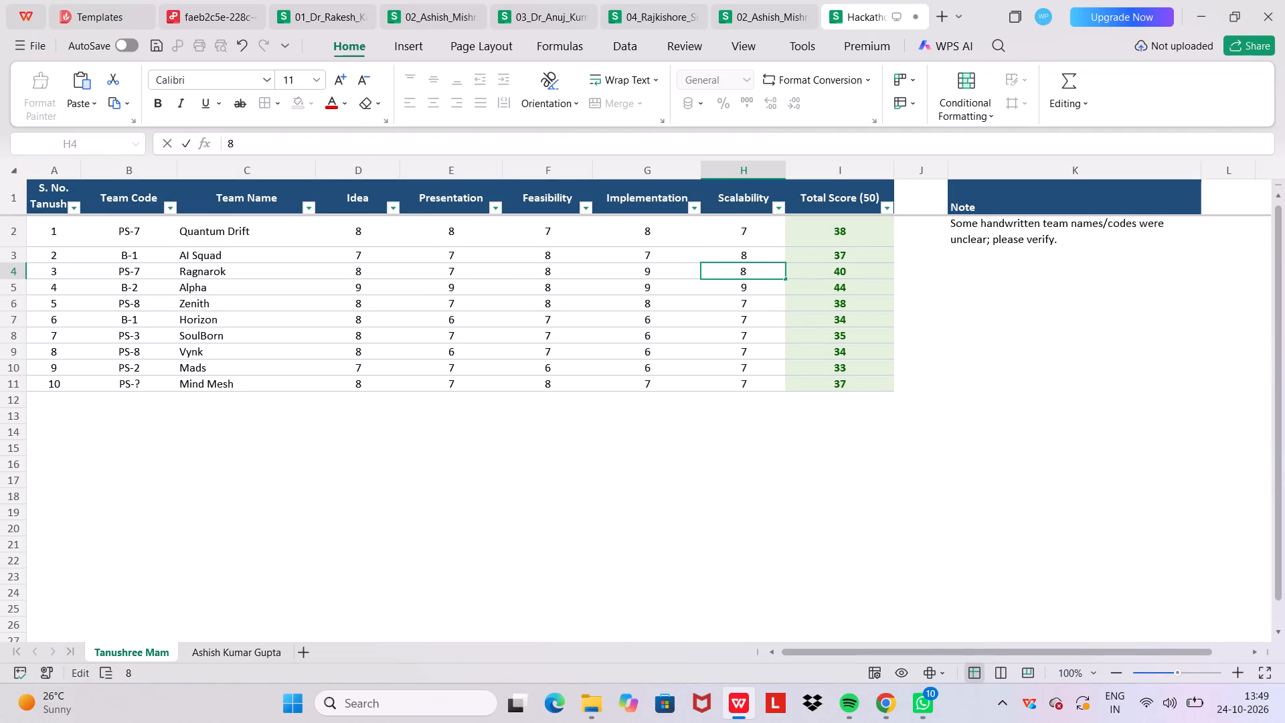
Enter "Tanushree mam" in cell I15, below the team score table.
{"action": "left_click", "coordinate": [870, 454]}
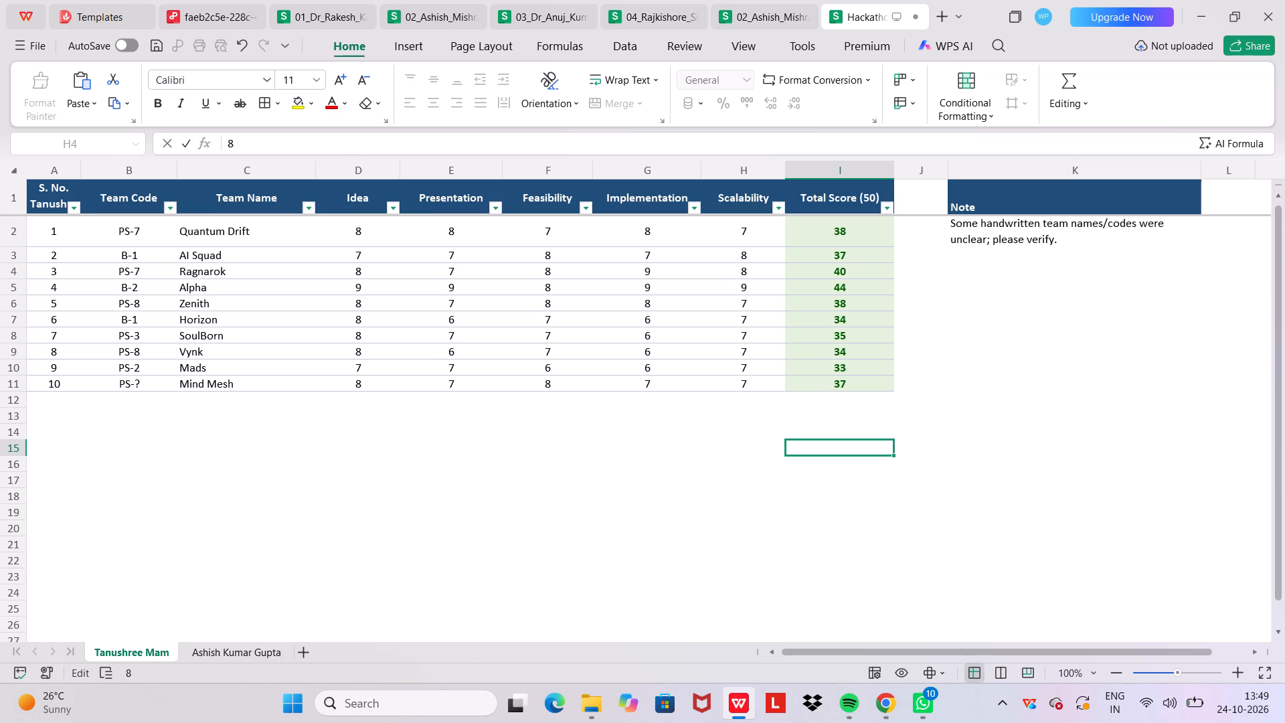
{"action": "left_click", "coordinate": [237, 141]}
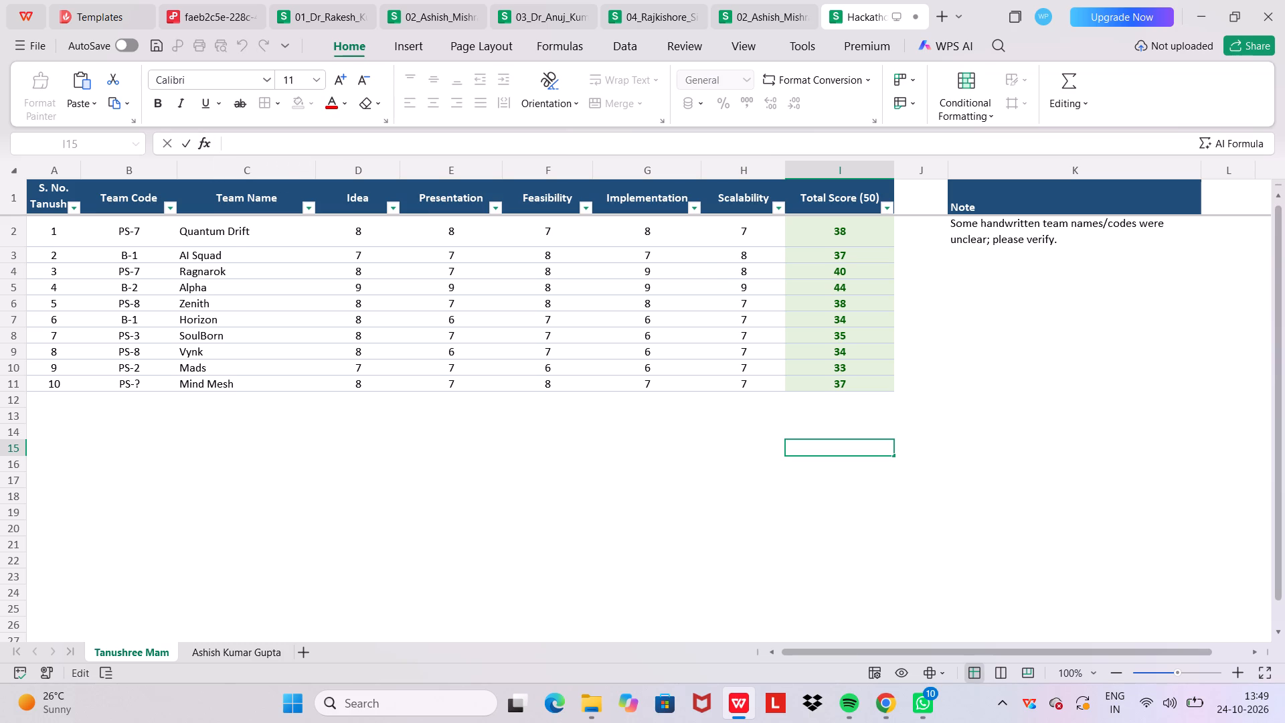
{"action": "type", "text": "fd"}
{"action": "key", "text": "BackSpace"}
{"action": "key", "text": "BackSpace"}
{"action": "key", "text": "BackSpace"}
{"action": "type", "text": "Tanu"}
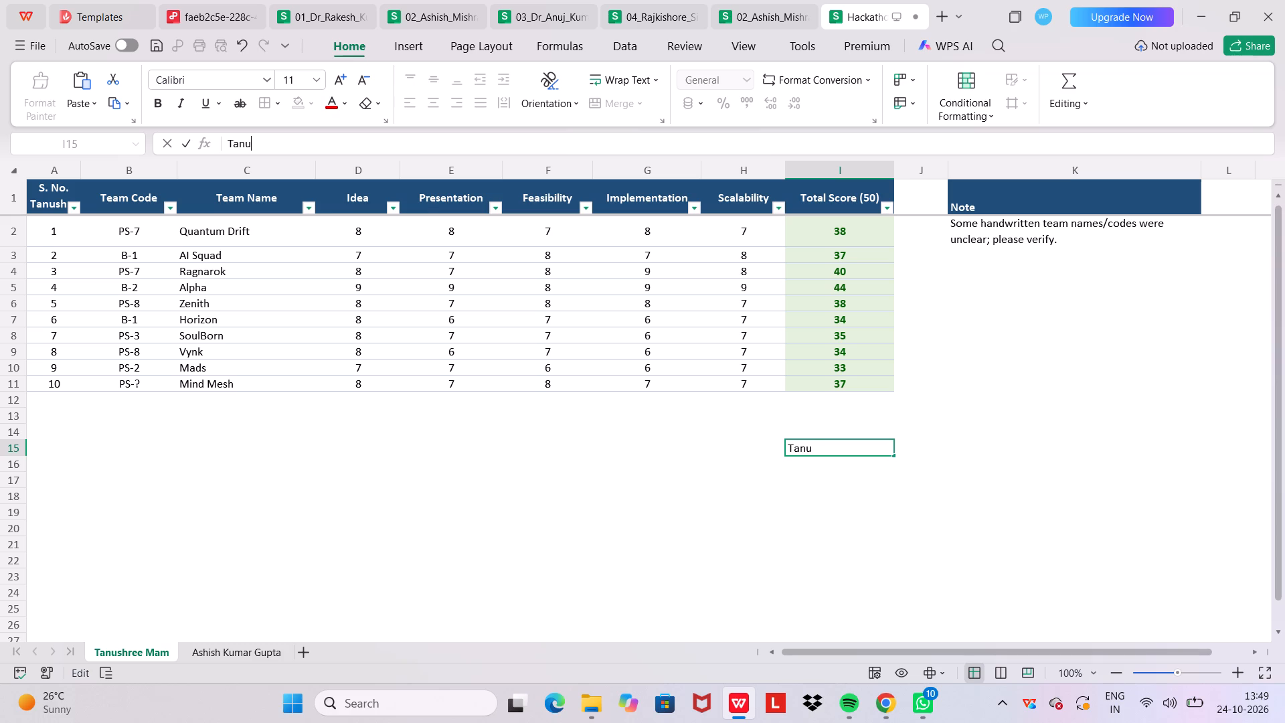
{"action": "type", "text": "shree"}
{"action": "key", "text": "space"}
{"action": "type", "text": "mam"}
{"action": "left_click", "coordinate": [597, 463]}
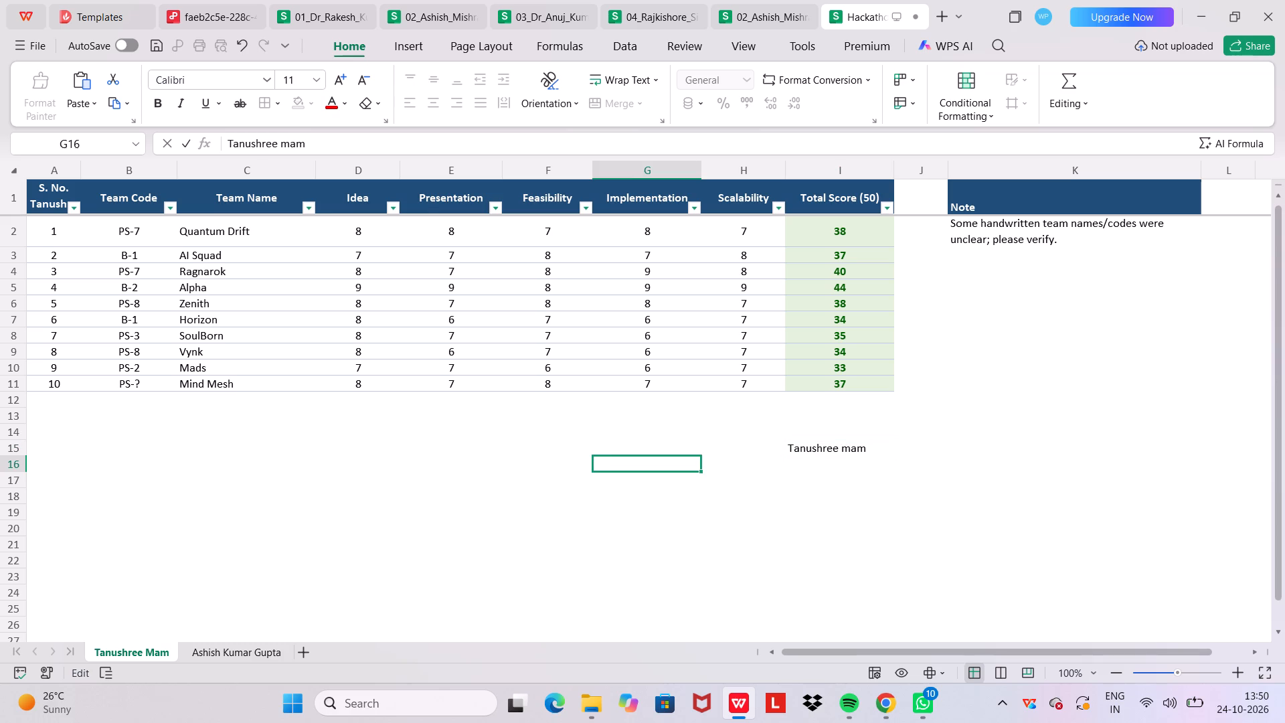
Save the workbook to WPS Cloud with the file name "Hackathon_Team_Scores.xlsx Tanushree mam".
{"action": "key", "text": "ctrl+s"}
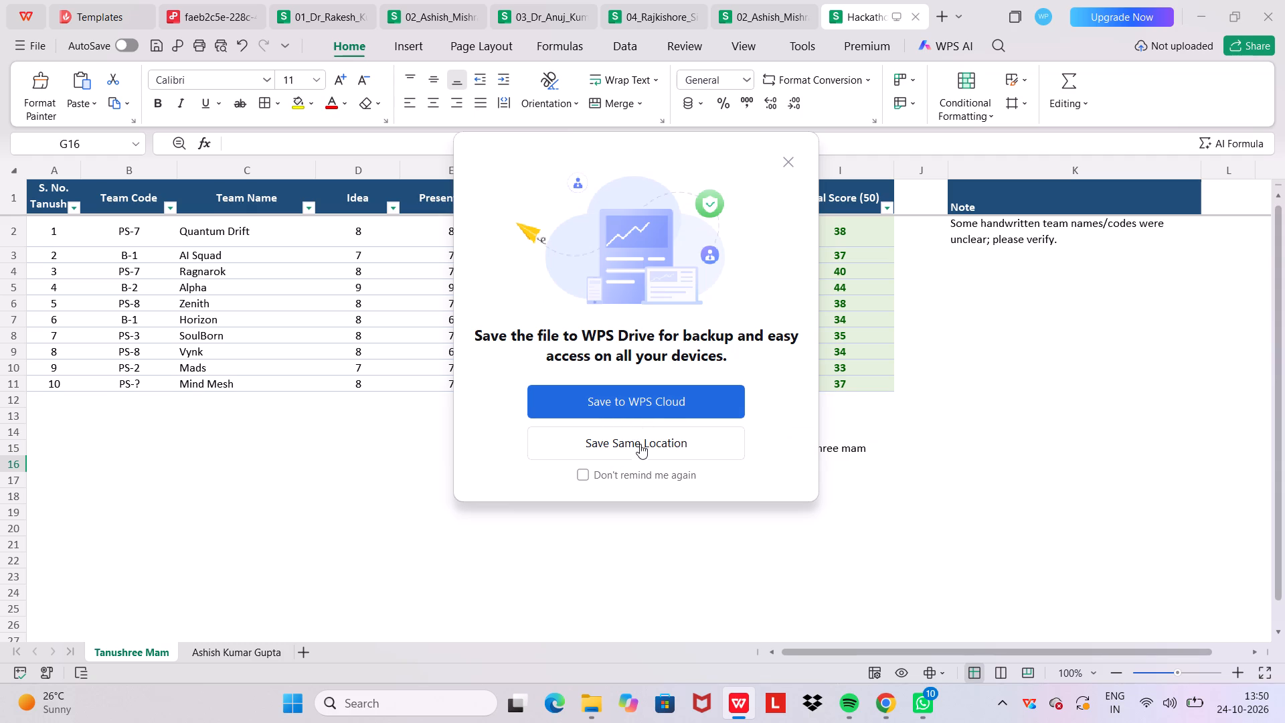
{"action": "left_click", "coordinate": [638, 410]}
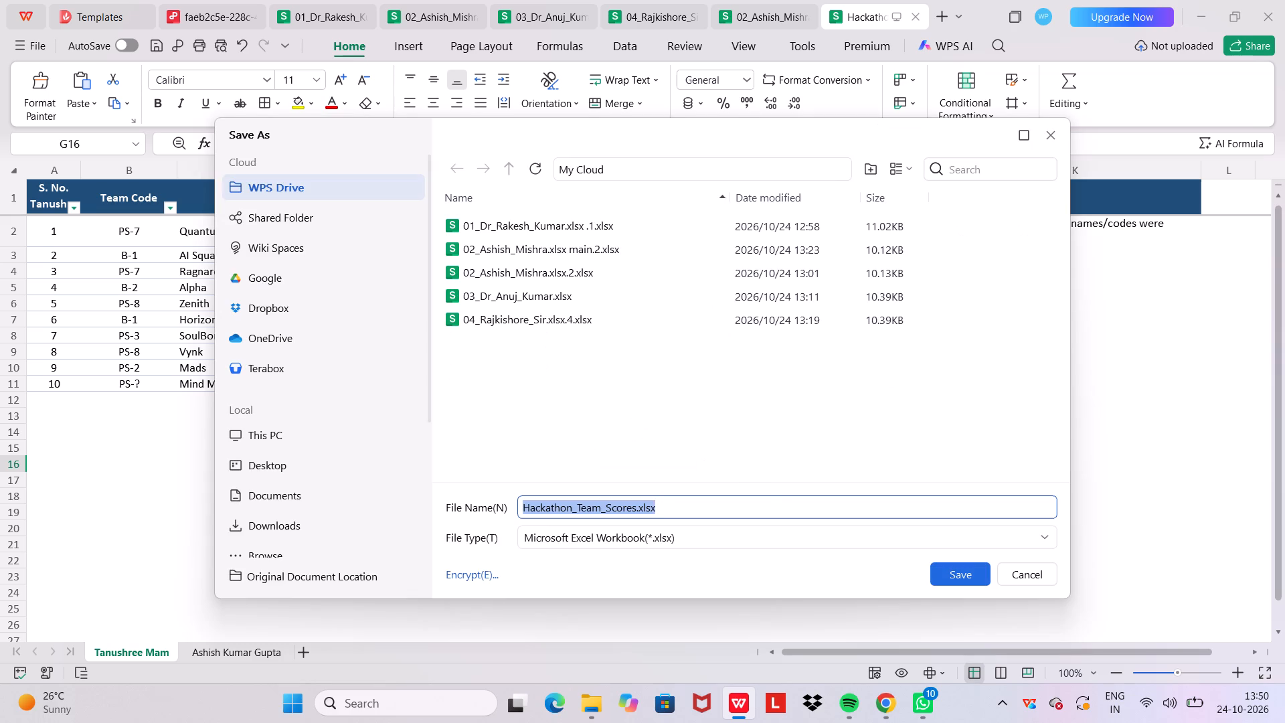
{"action": "left_click", "coordinate": [702, 506]}
{"action": "key", "text": "space"}
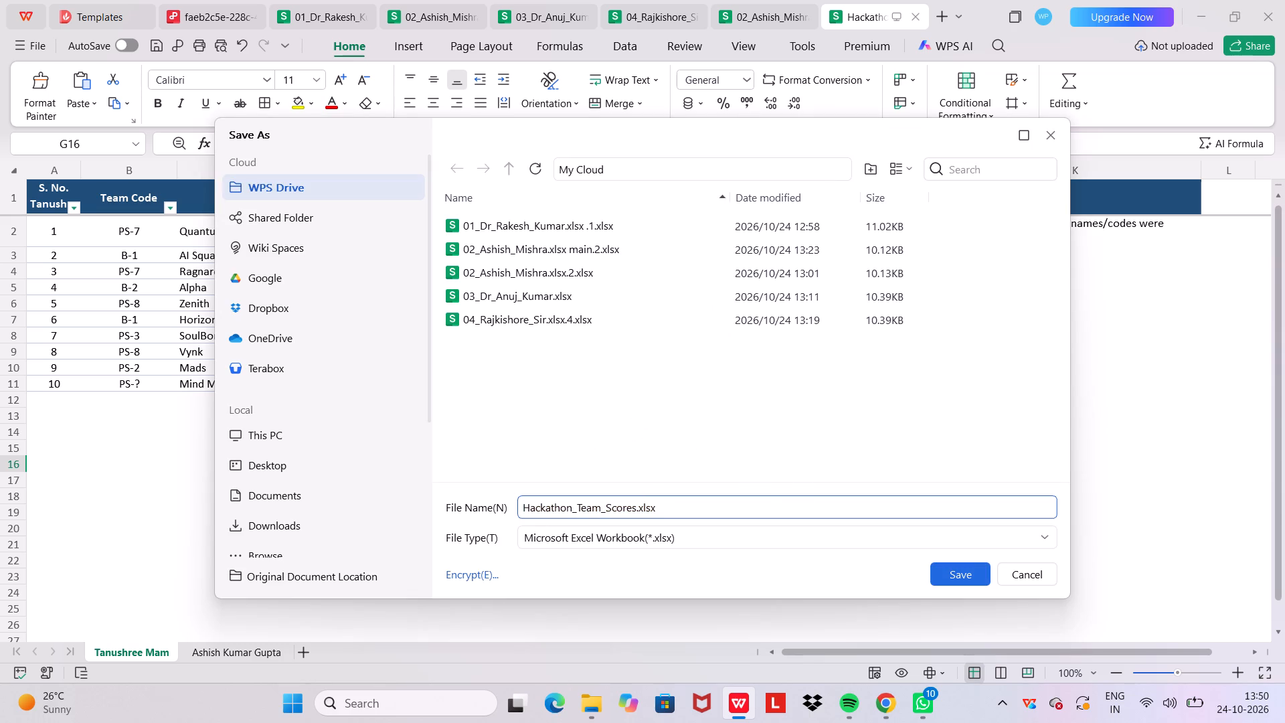
{"action": "key", "text": "t"}
{"action": "key", "text": "BackSpace"}
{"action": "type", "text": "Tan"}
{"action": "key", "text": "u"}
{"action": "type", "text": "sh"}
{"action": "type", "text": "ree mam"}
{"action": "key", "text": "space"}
{"action": "left_click", "coordinate": [953, 572]}
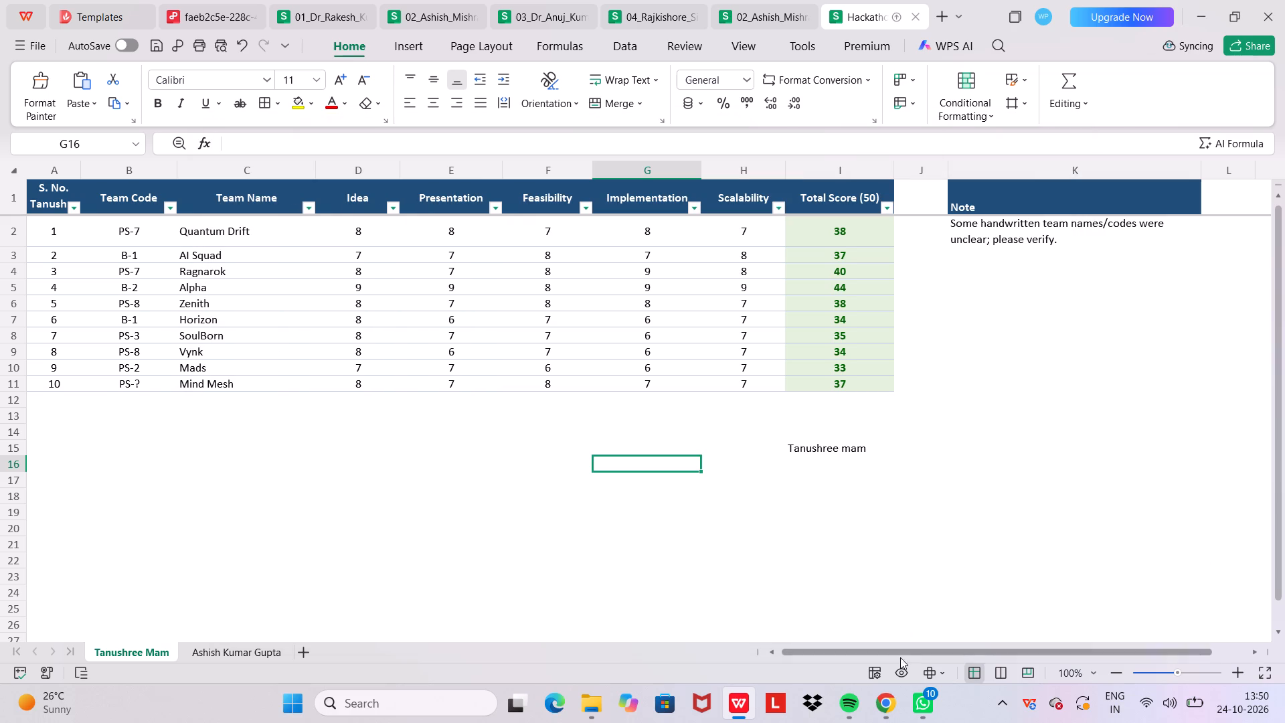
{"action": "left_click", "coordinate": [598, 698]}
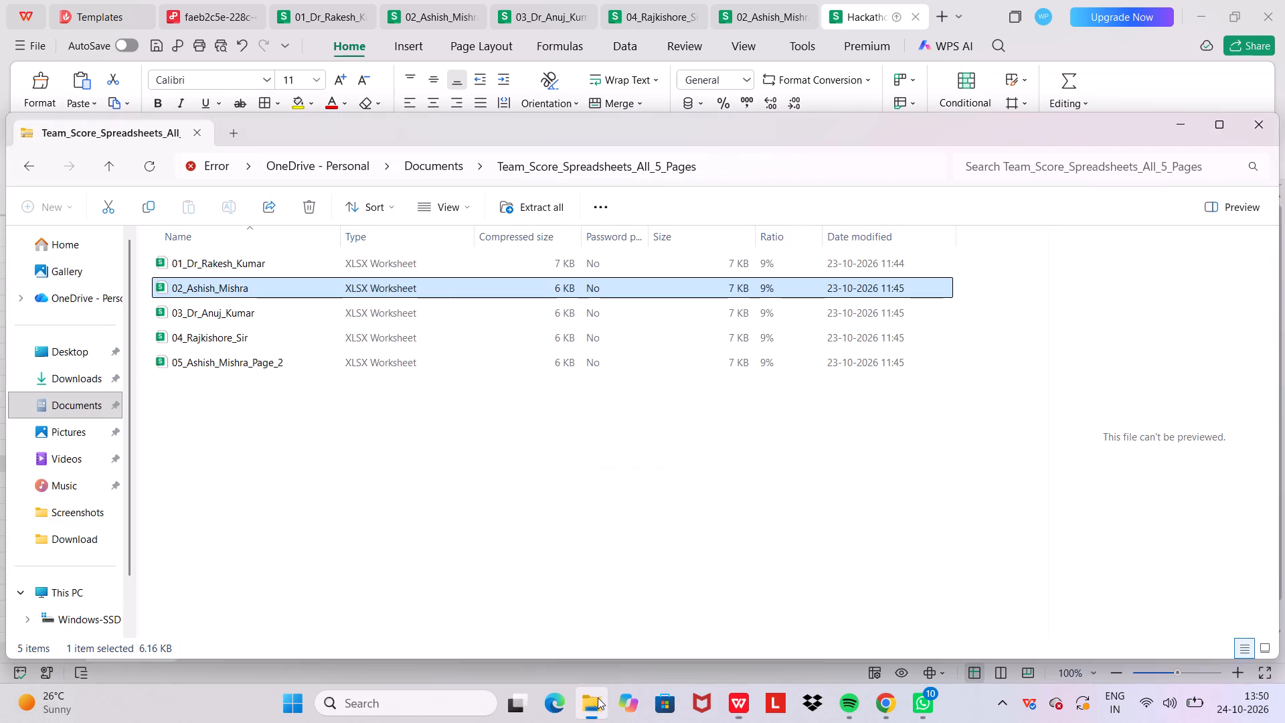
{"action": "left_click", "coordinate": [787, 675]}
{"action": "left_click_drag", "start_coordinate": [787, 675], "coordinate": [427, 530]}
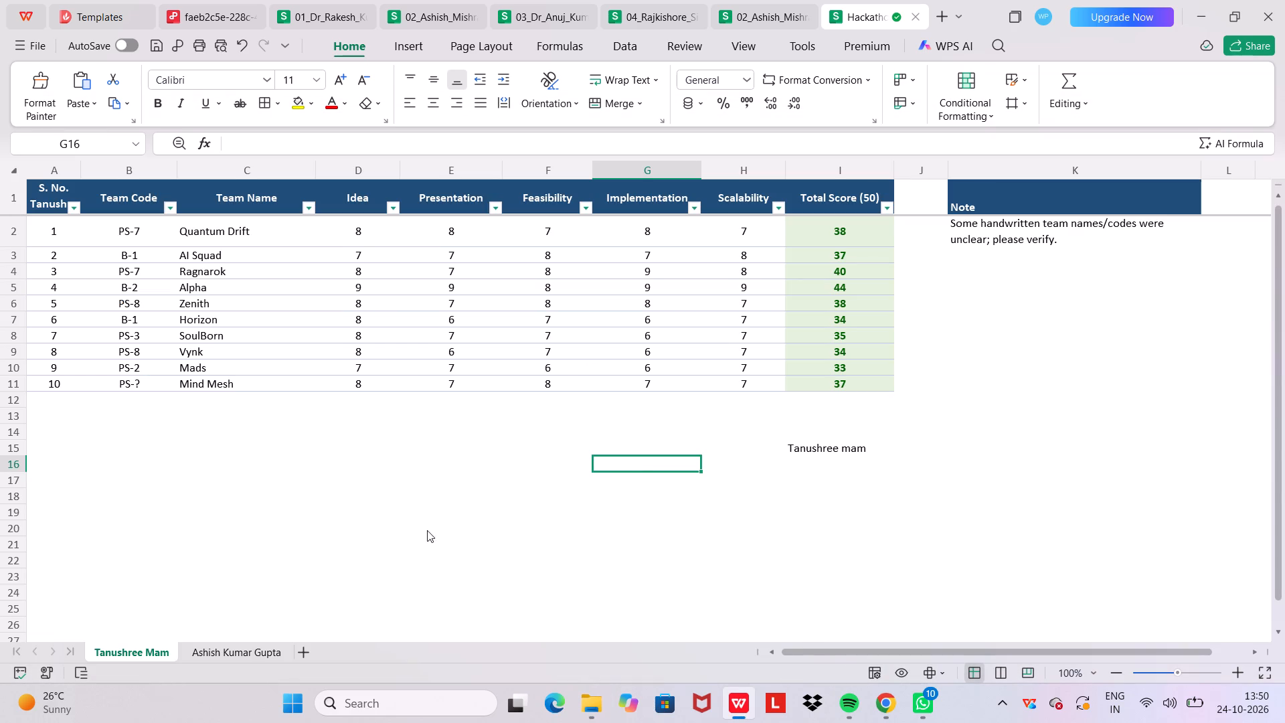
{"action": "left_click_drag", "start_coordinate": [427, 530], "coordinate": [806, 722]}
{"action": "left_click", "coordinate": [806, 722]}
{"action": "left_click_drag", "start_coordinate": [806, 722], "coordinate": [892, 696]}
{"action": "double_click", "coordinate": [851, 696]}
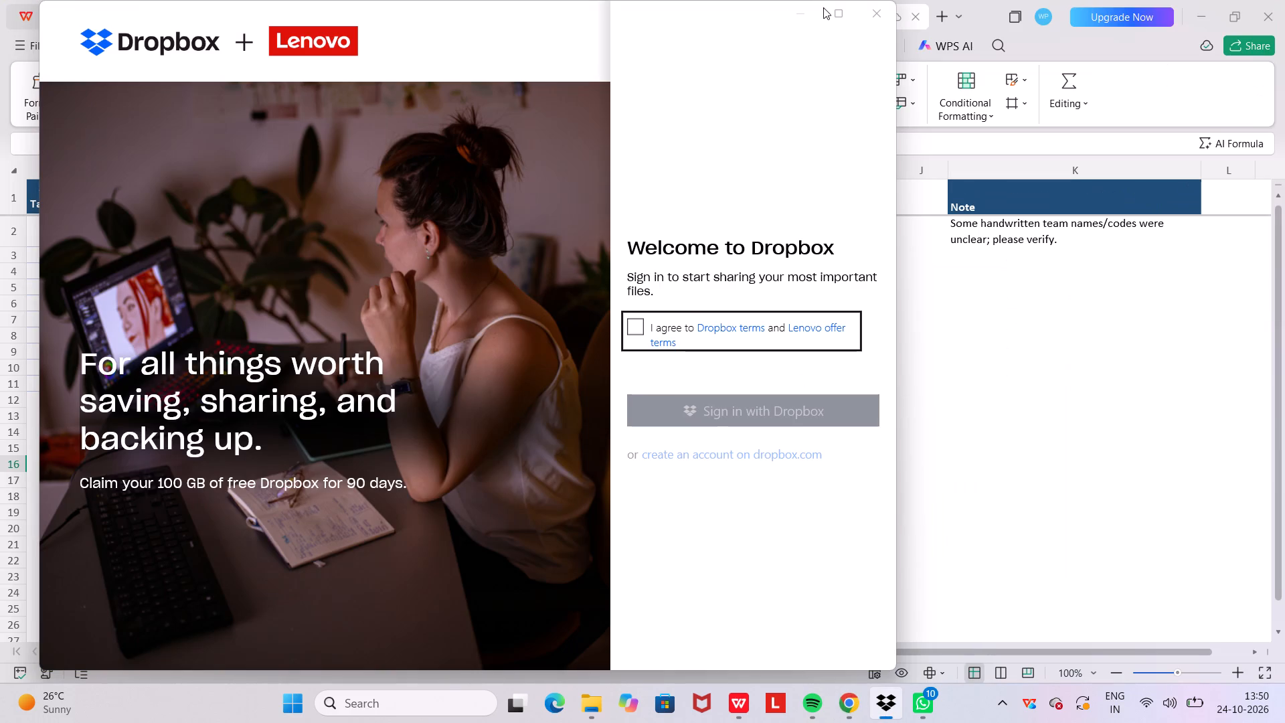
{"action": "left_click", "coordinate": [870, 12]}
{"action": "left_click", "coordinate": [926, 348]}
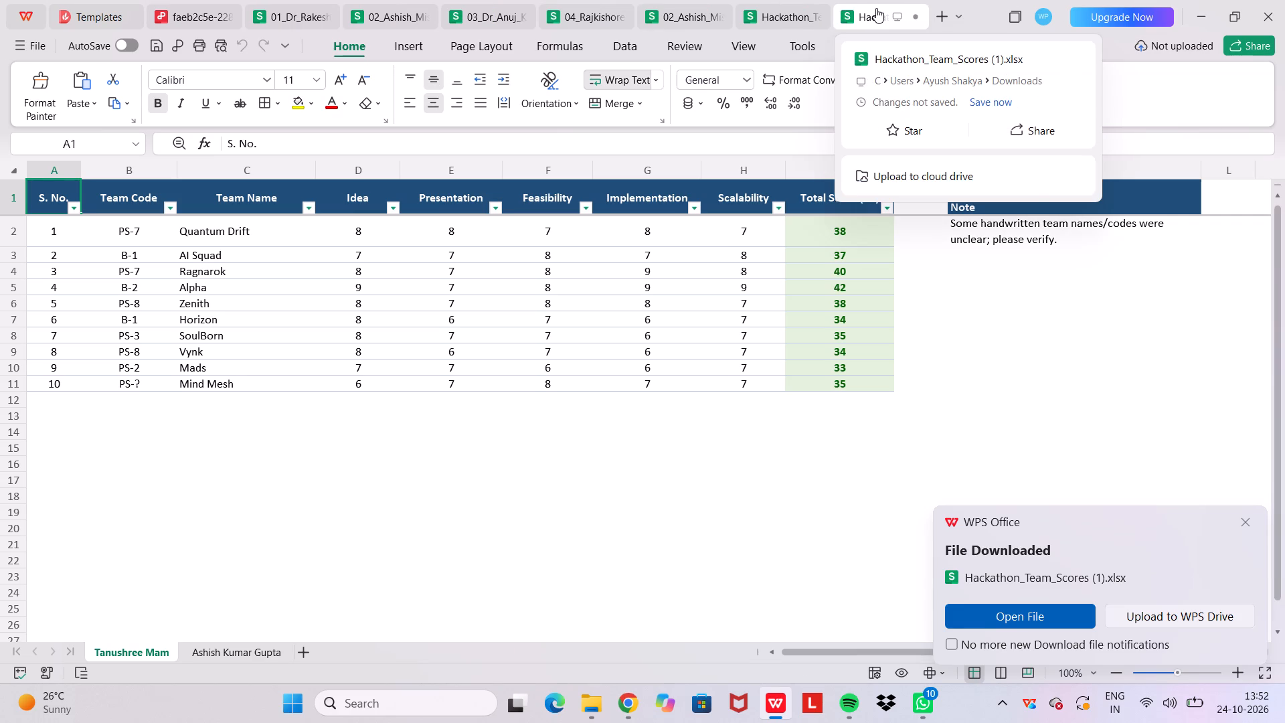
{"action": "left_click", "coordinate": [1035, 609]}
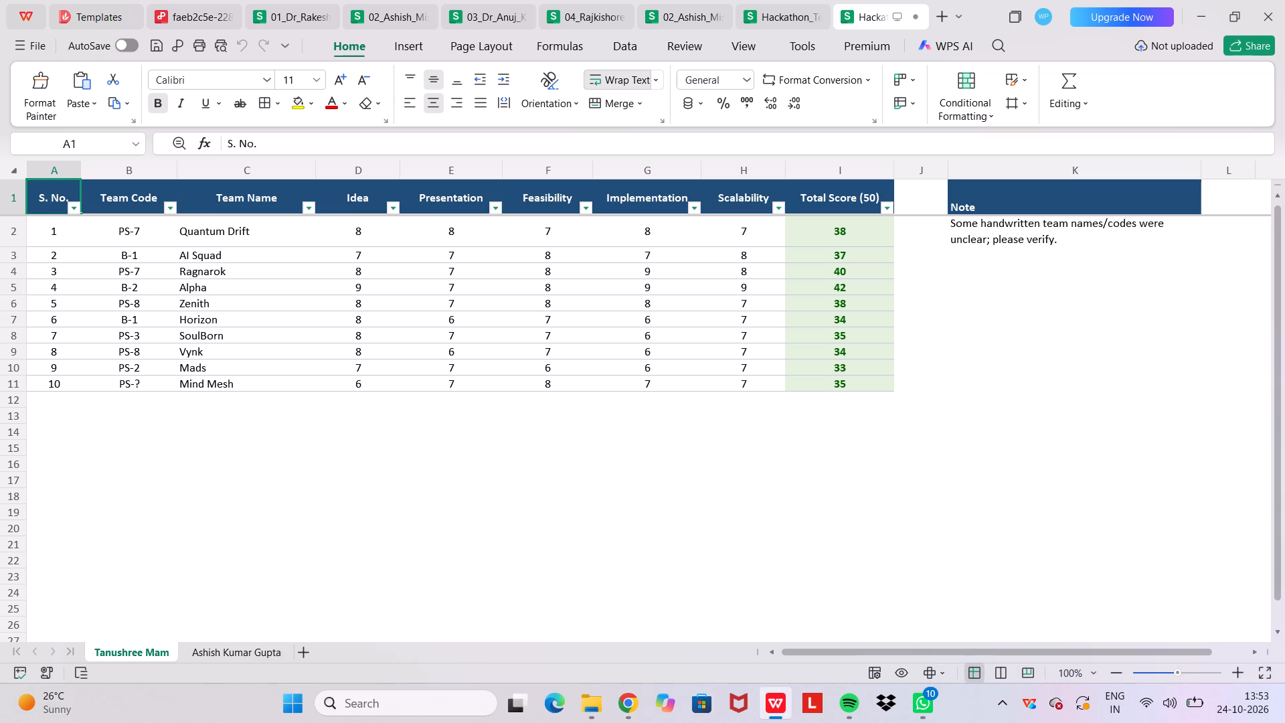
Check the workbook's two sheets and permanently delete the Tanushree Mam sheet, keeping only the second judge's sheet.
{"action": "left_click", "coordinate": [242, 661]}
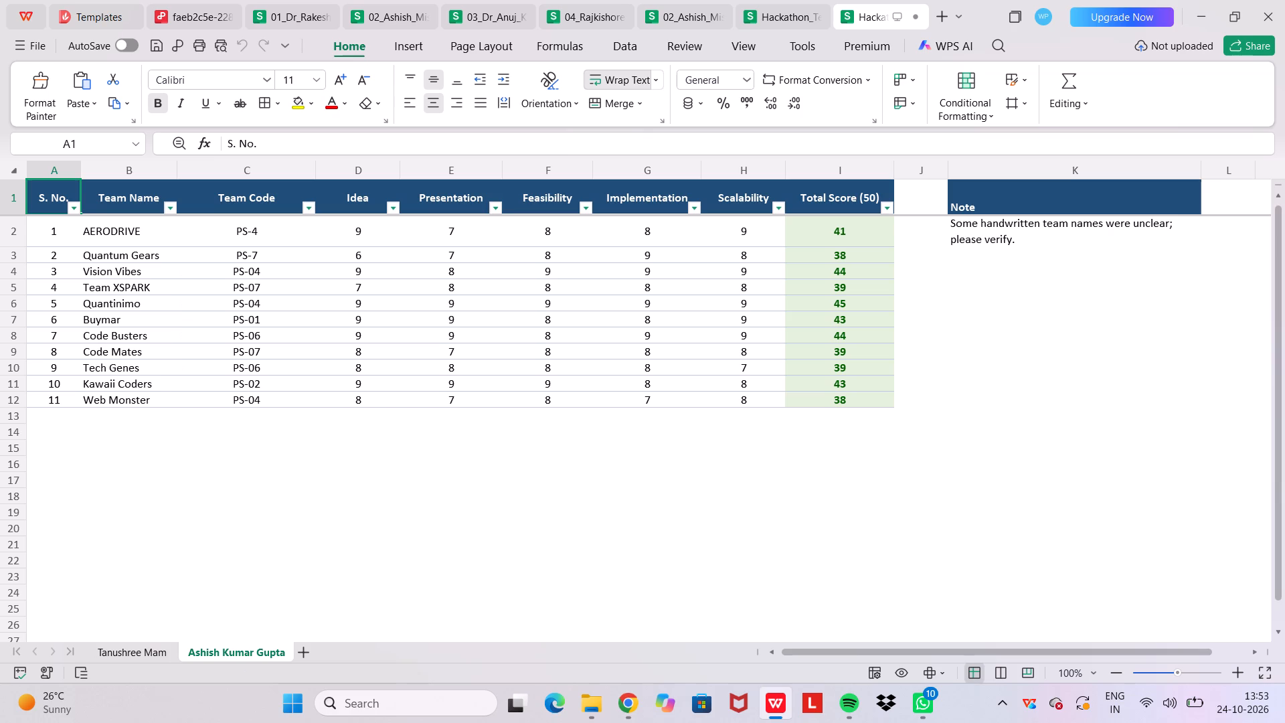
{"action": "left_click", "coordinate": [157, 653]}
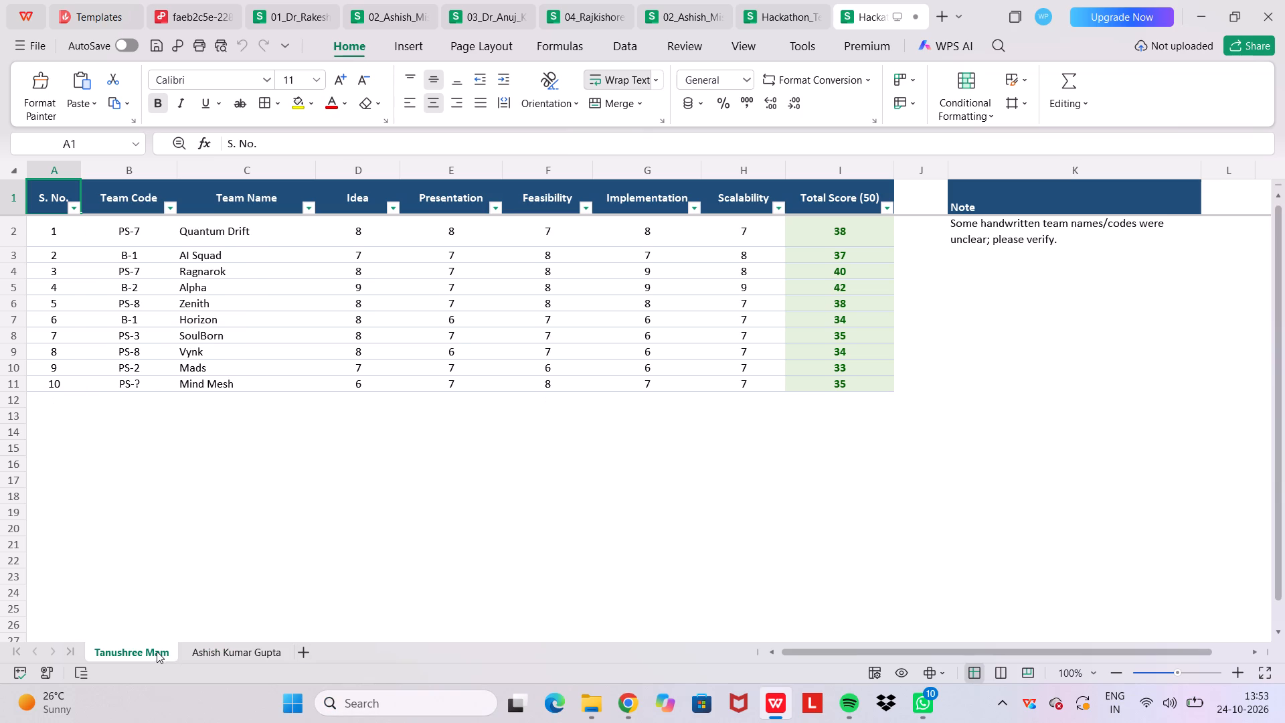
{"action": "right_click", "coordinate": [153, 641]}
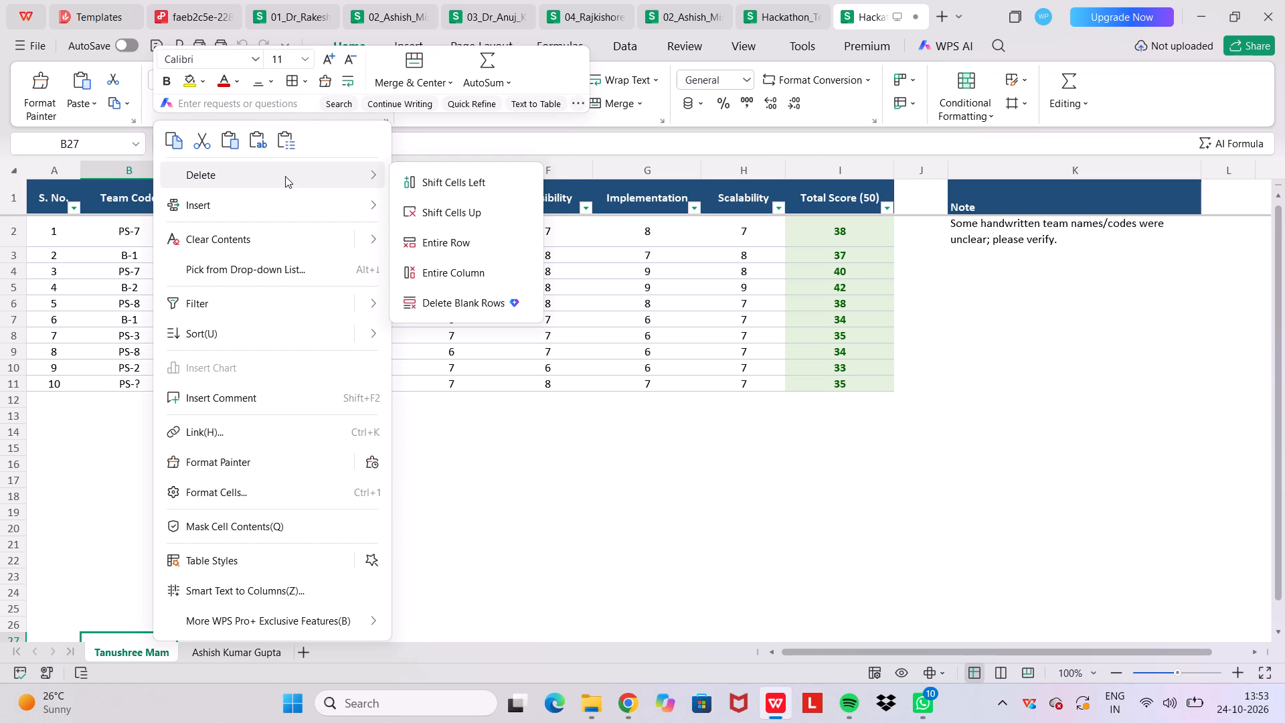
{"action": "left_click", "coordinate": [503, 485]}
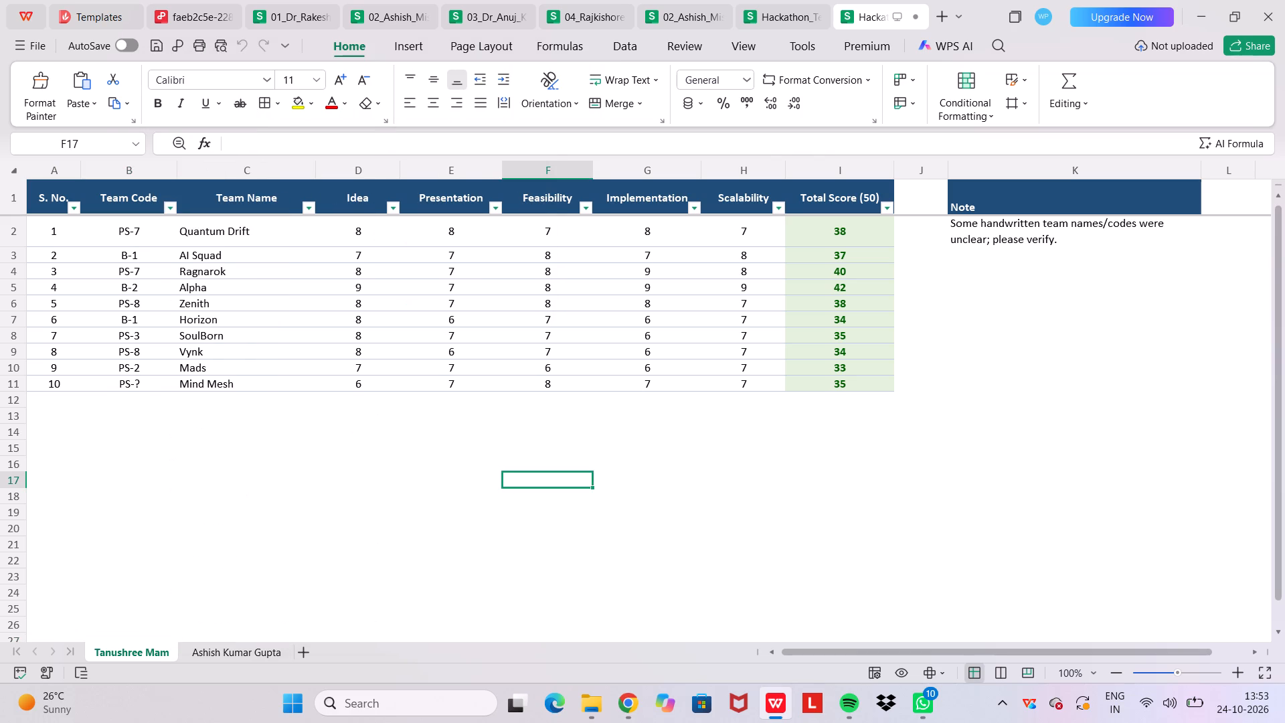
{"action": "left_click", "coordinate": [148, 645]}
{"action": "right_click", "coordinate": [148, 645]}
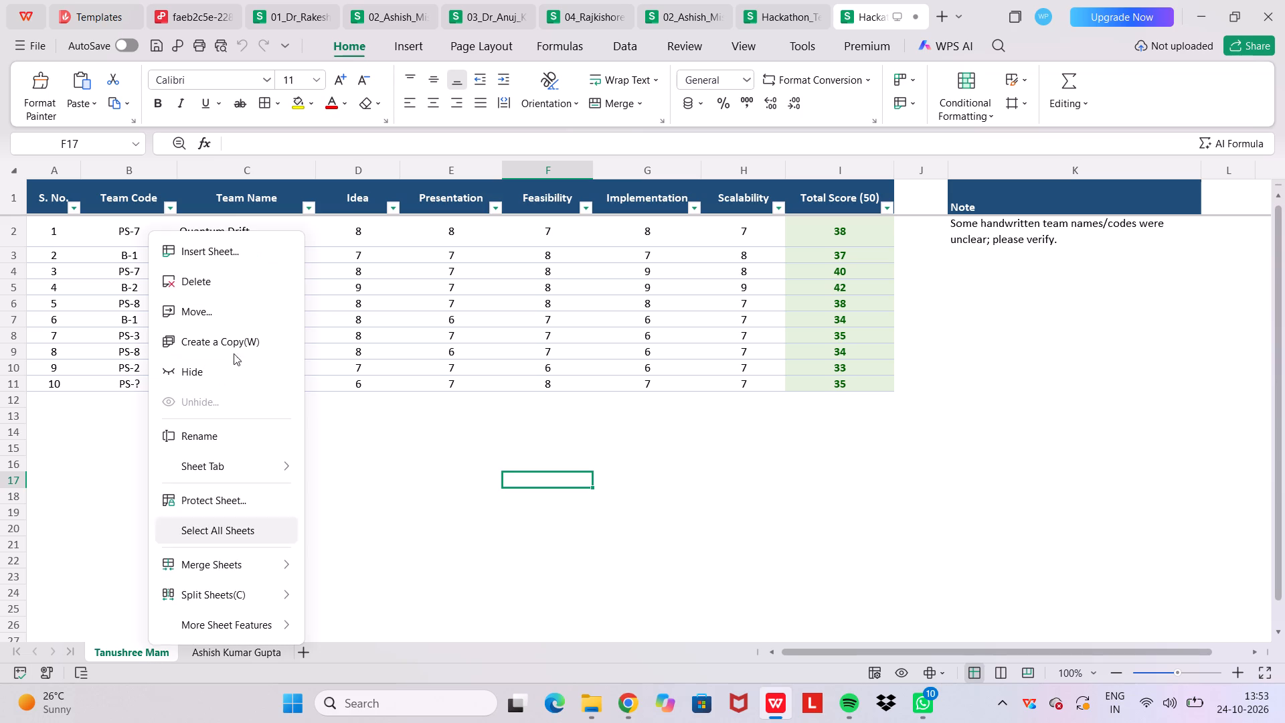
{"action": "left_click", "coordinate": [234, 287]}
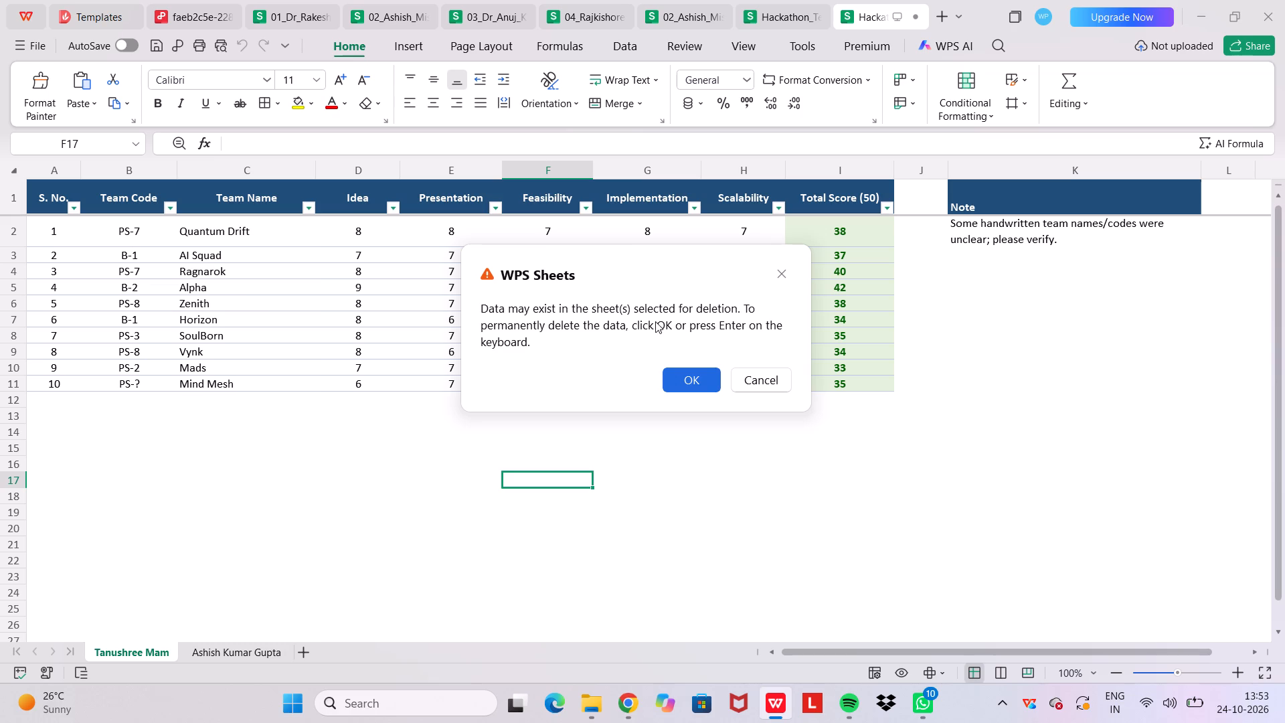
{"action": "left_click", "coordinate": [701, 379]}
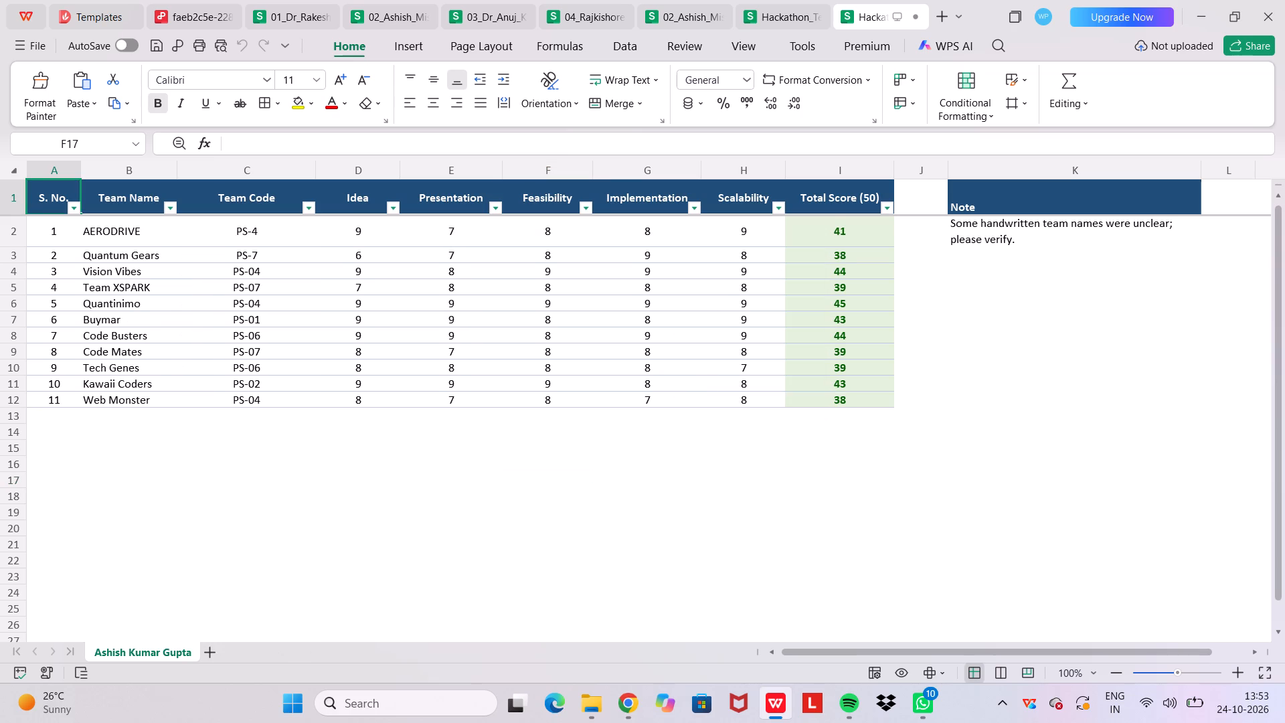
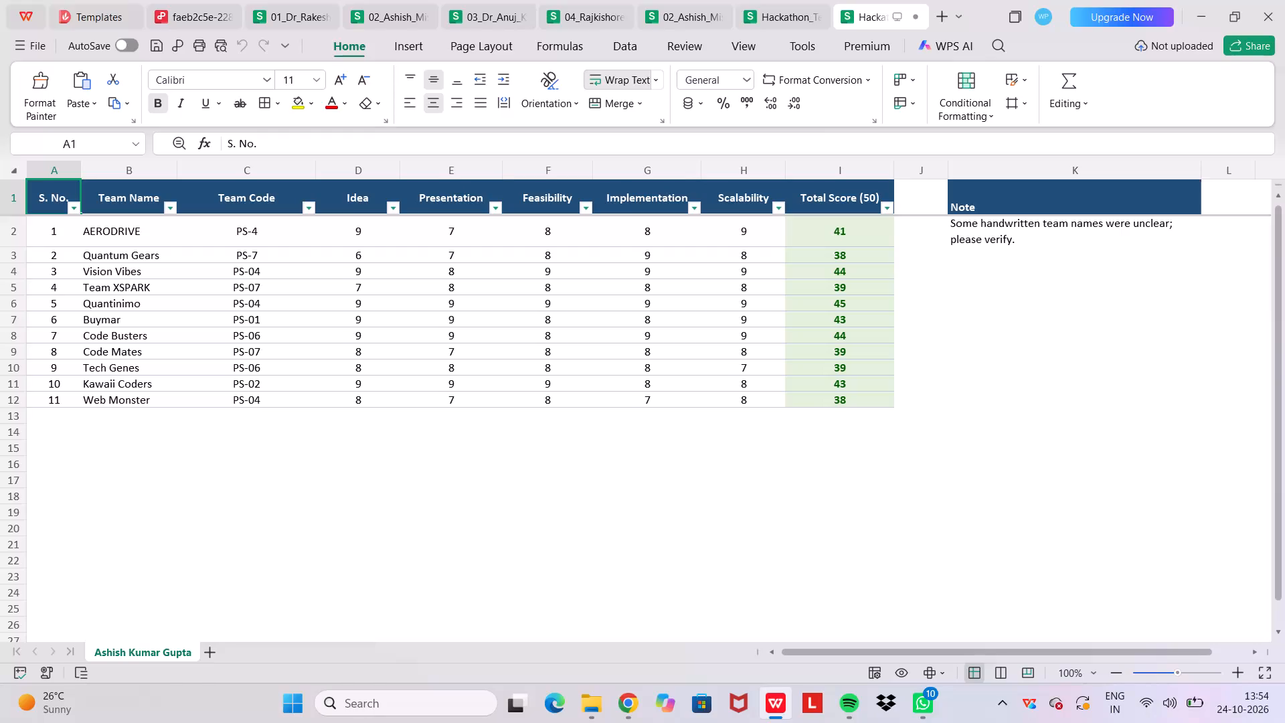
Replace the team name AERODRIVE at S. No. 1 with "Newdabyte".
{"action": "left_click", "coordinate": [159, 224]}
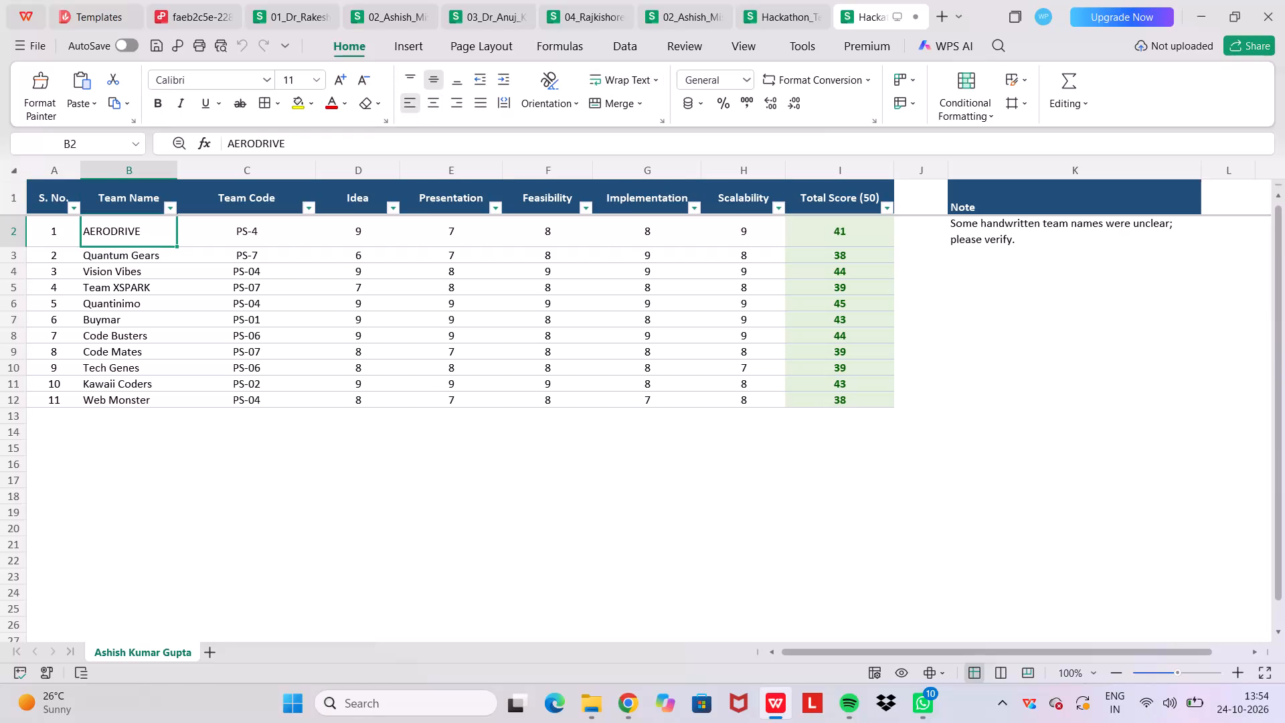
{"action": "double_click", "coordinate": [154, 227]}
{"action": "key", "text": "BackSpace"}
{"action": "key", "text": "BackSpace"}
{"action": "key", "text": "BackSpace"}
{"action": "key", "text": "BackSpace"}
{"action": "key", "text": "BackSpace"}
{"action": "key", "text": "BackSpace"}
{"action": "key", "text": "BackSpace"}
{"action": "key", "text": "BackSpace"}
{"action": "key", "text": "BackSpace"}
{"action": "key", "text": "BackSpace"}
{"action": "key", "text": "BackSpace"}
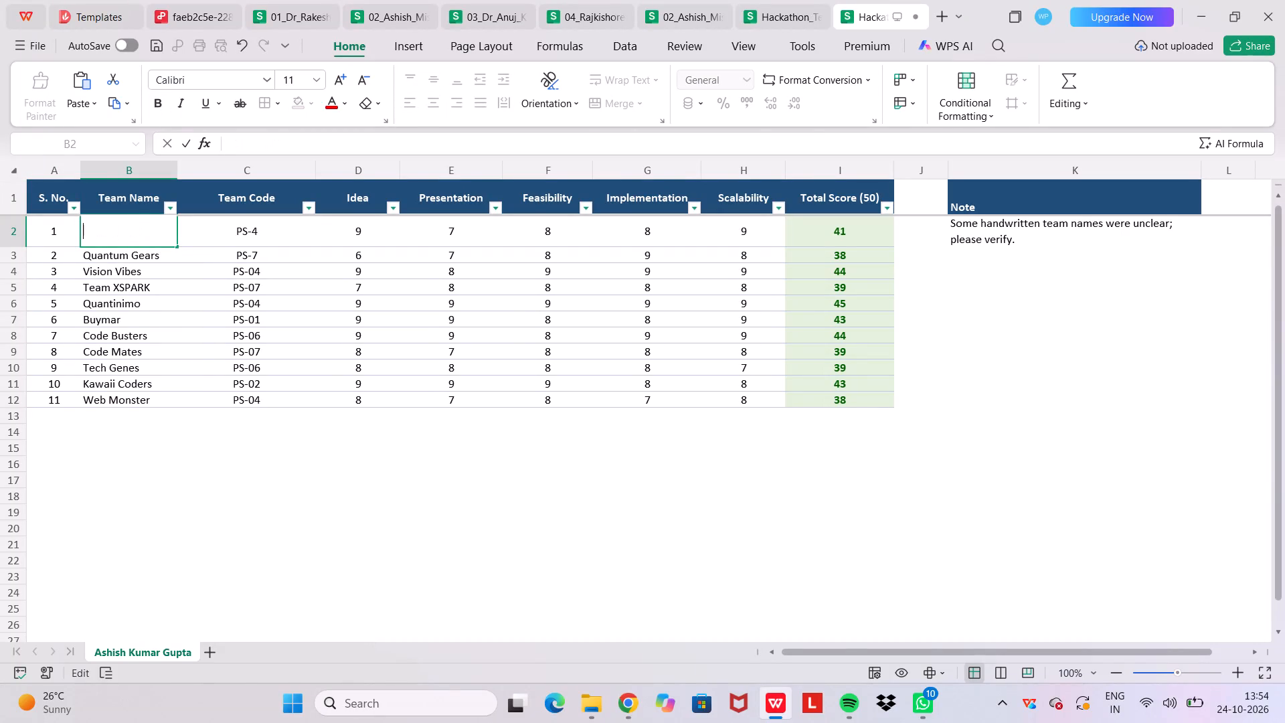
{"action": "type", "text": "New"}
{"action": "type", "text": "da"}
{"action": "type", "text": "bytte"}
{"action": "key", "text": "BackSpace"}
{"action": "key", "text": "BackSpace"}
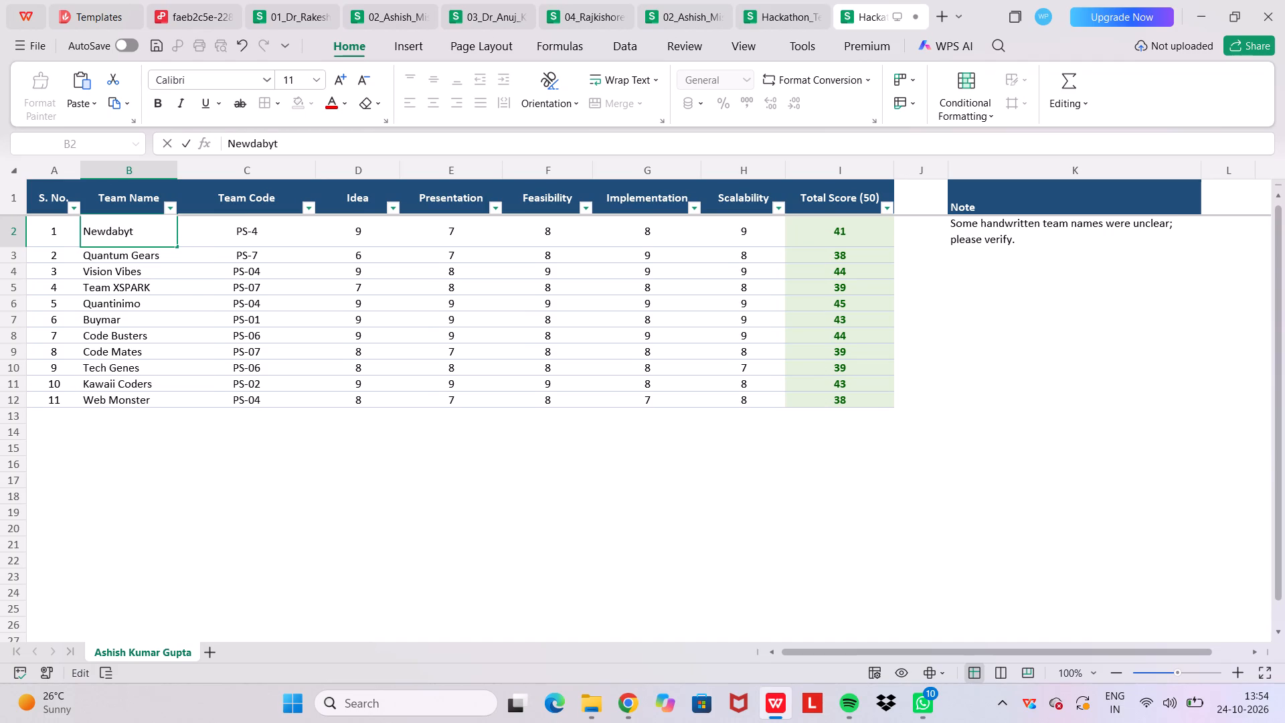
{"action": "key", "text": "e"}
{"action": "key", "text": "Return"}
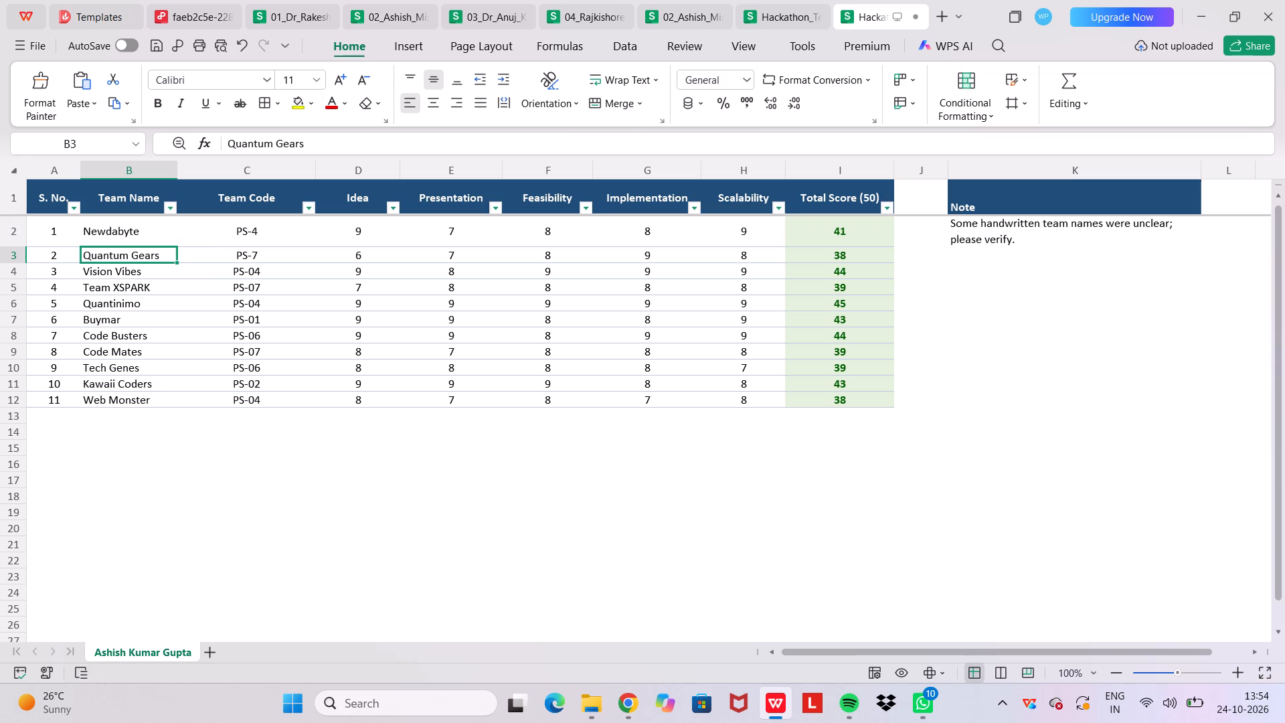
Change the team name at S. No. 2 to "Quantum Coders".
{"action": "double_click", "coordinate": [167, 258]}
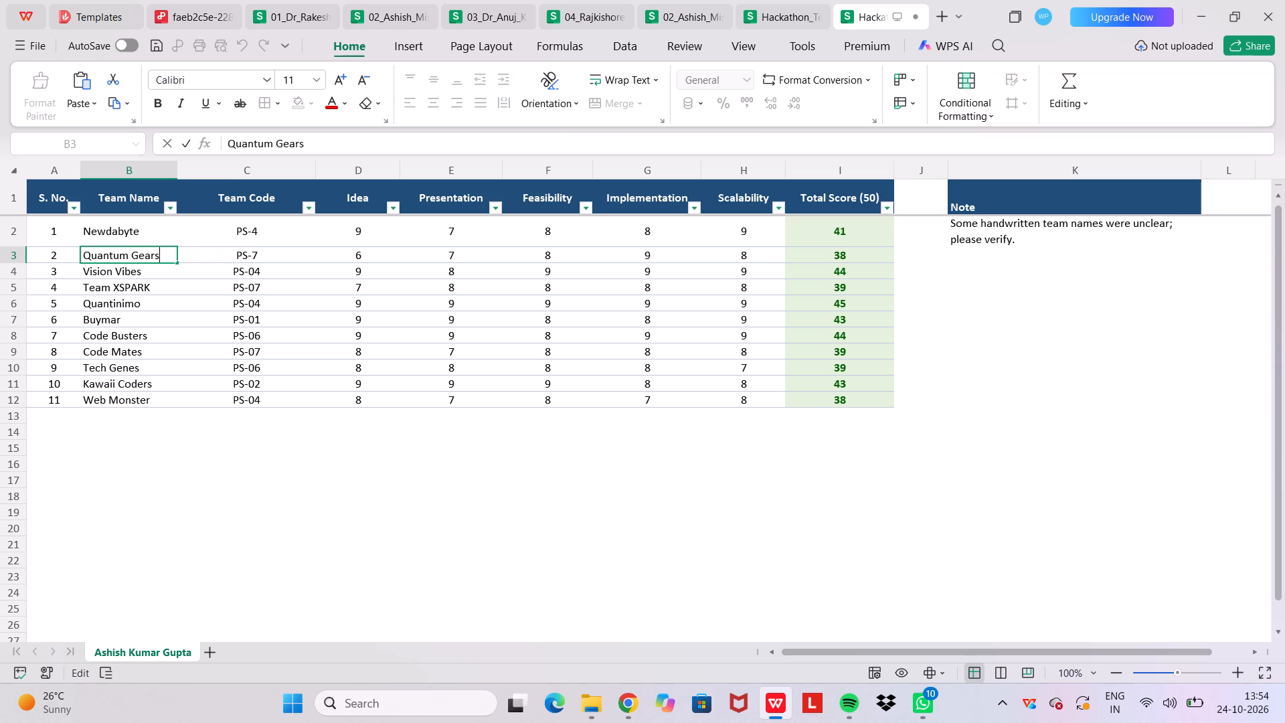
{"action": "key", "text": "BackSpace"}
{"action": "key", "text": "BackSpace"}
{"action": "key", "text": "BackSpace"}
{"action": "key", "text": "BackSpace"}
{"action": "key", "text": "BackSpace"}
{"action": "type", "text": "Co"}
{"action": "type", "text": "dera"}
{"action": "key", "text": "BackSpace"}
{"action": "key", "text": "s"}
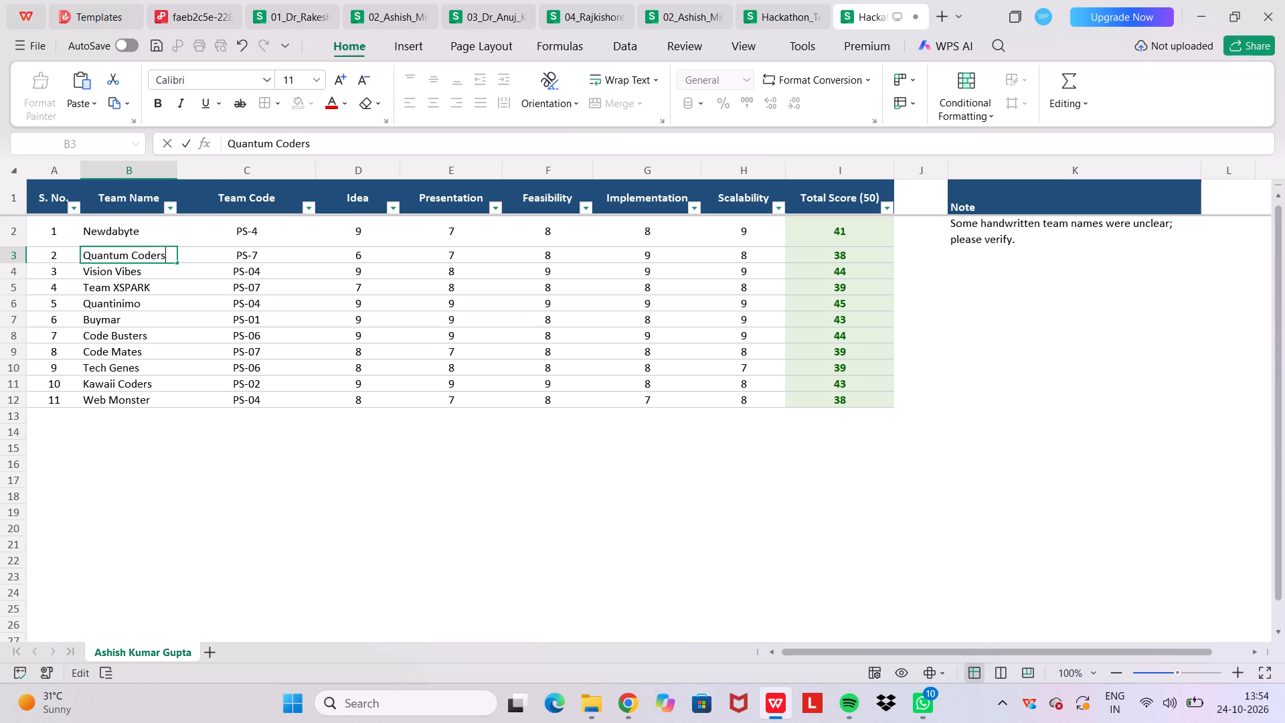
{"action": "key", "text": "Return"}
Replace the team name Quantinimo at S. No. 5 with "Runtime0", written without a space.
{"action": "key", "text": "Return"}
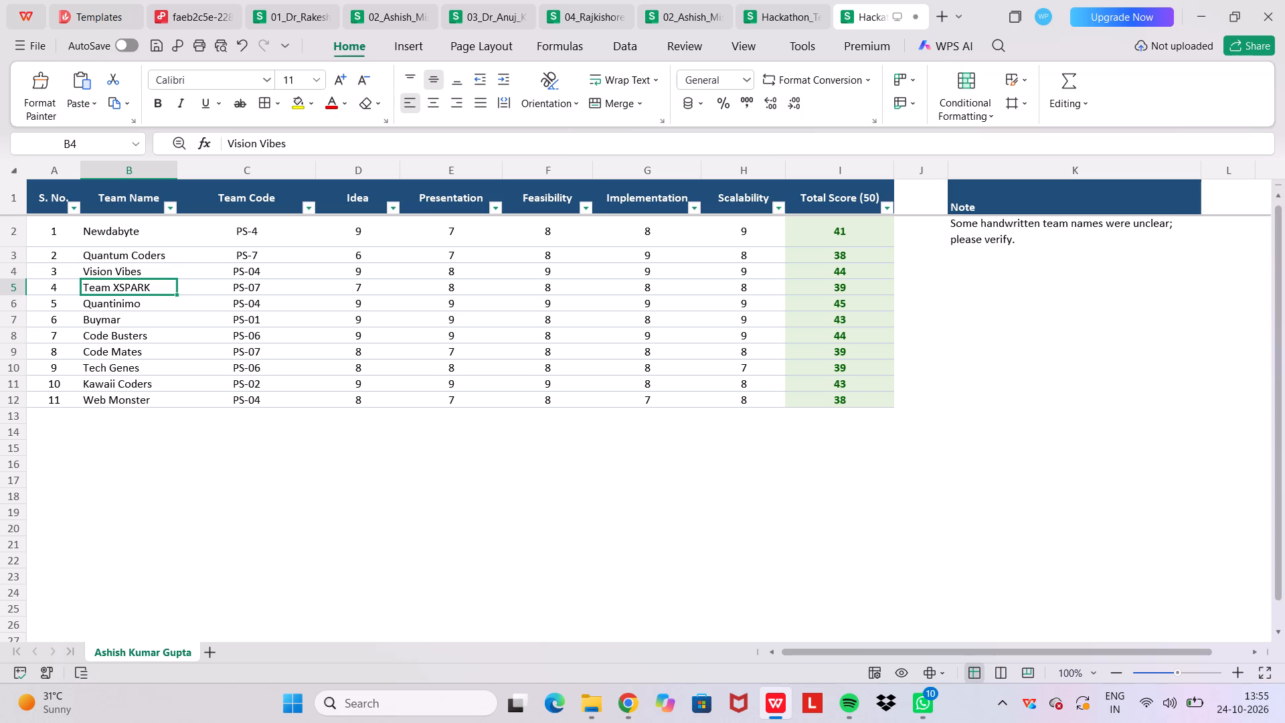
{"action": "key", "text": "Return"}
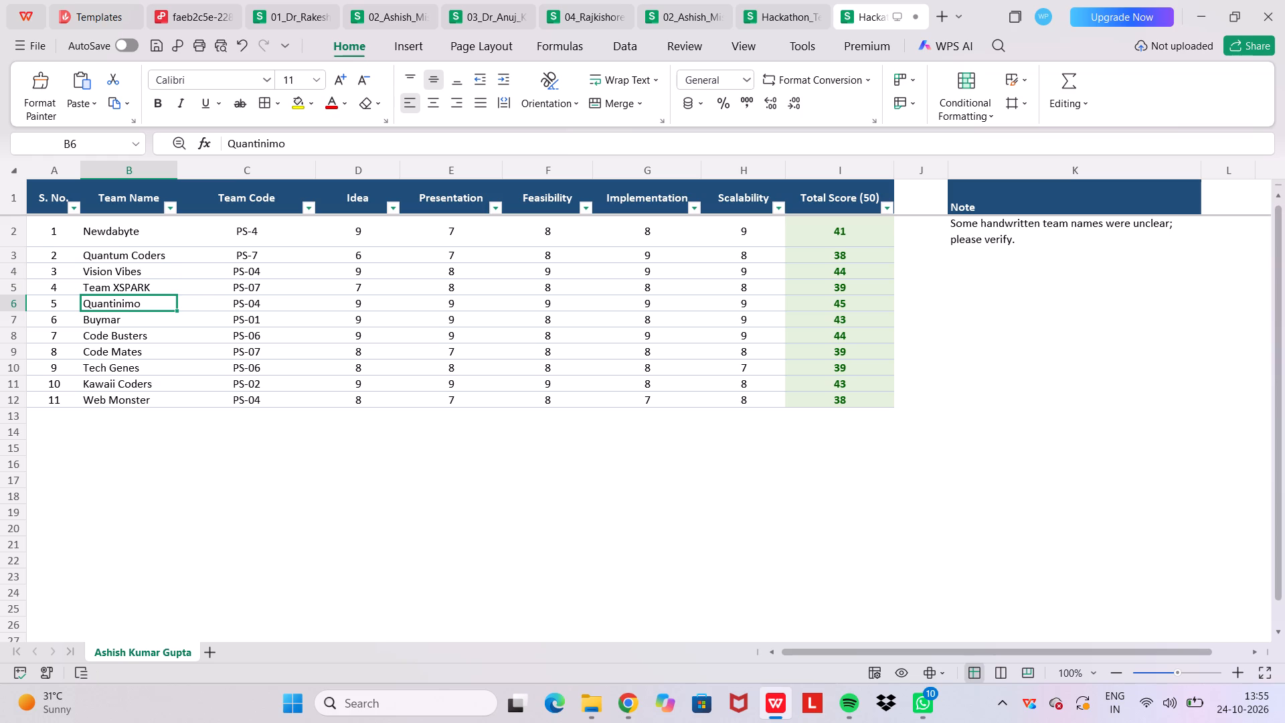
{"action": "left_click", "coordinate": [155, 304]}
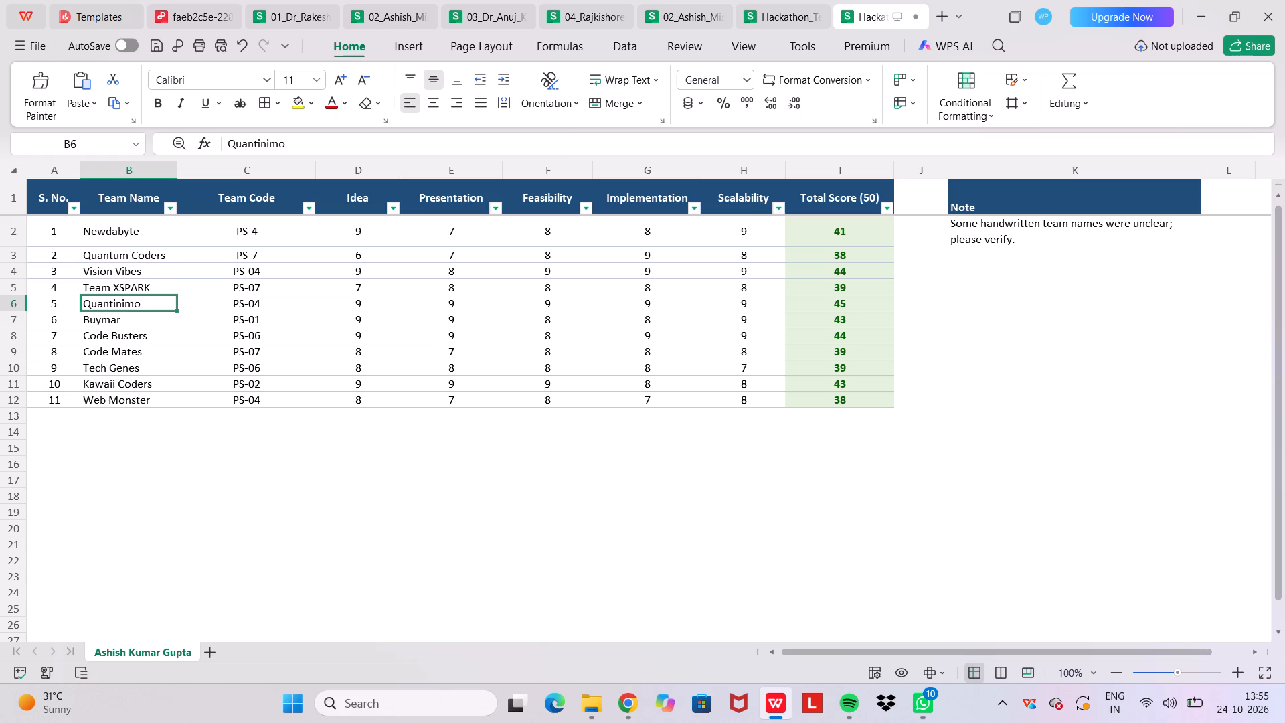
{"action": "double_click", "coordinate": [155, 304]}
{"action": "left_click", "coordinate": [155, 304]}
{"action": "key", "text": "BackSpace"}
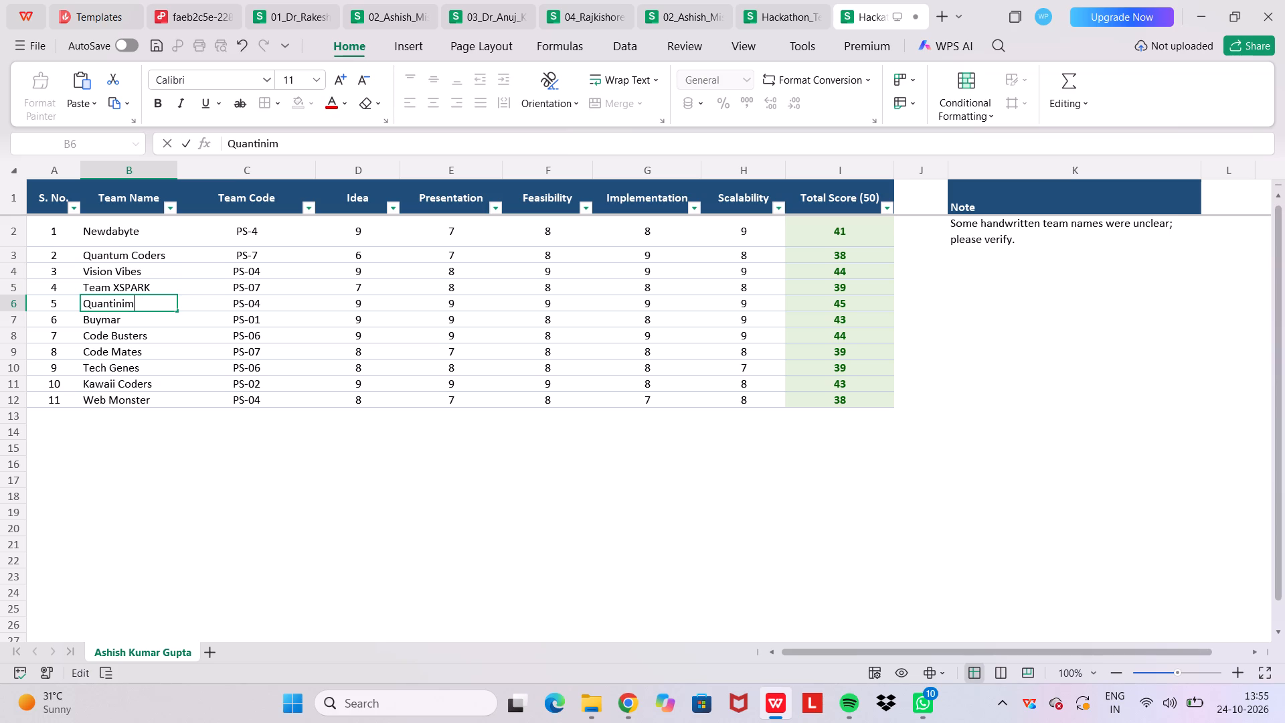
{"action": "key", "text": "BackSpace"}
{"action": "key", "text": "BackSpace"}
{"action": "key", "text": "BackSpace"}
{"action": "key", "text": "BackSpace"}
{"action": "key", "text": "BackSpace"}
{"action": "key", "text": "BackSpace"}
{"action": "key", "text": "BackSpace"}
{"action": "key", "text": "BackSpace"}
{"action": "key", "text": "BackSpace"}
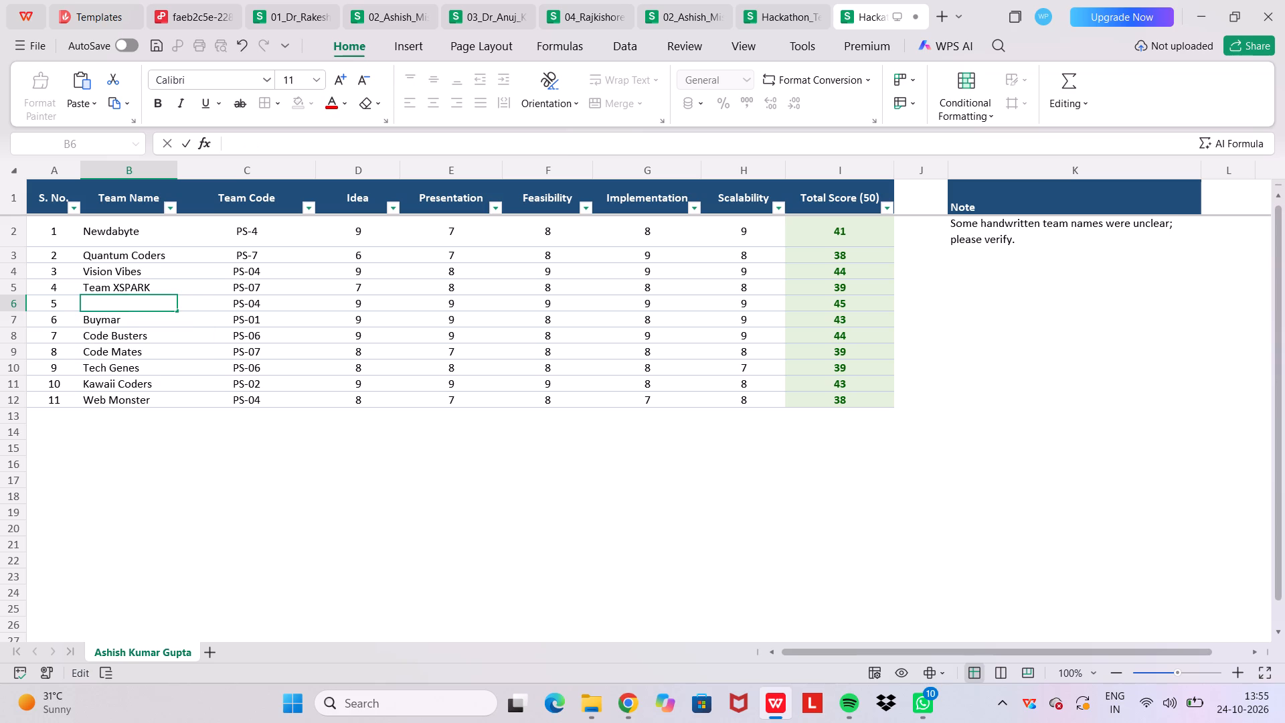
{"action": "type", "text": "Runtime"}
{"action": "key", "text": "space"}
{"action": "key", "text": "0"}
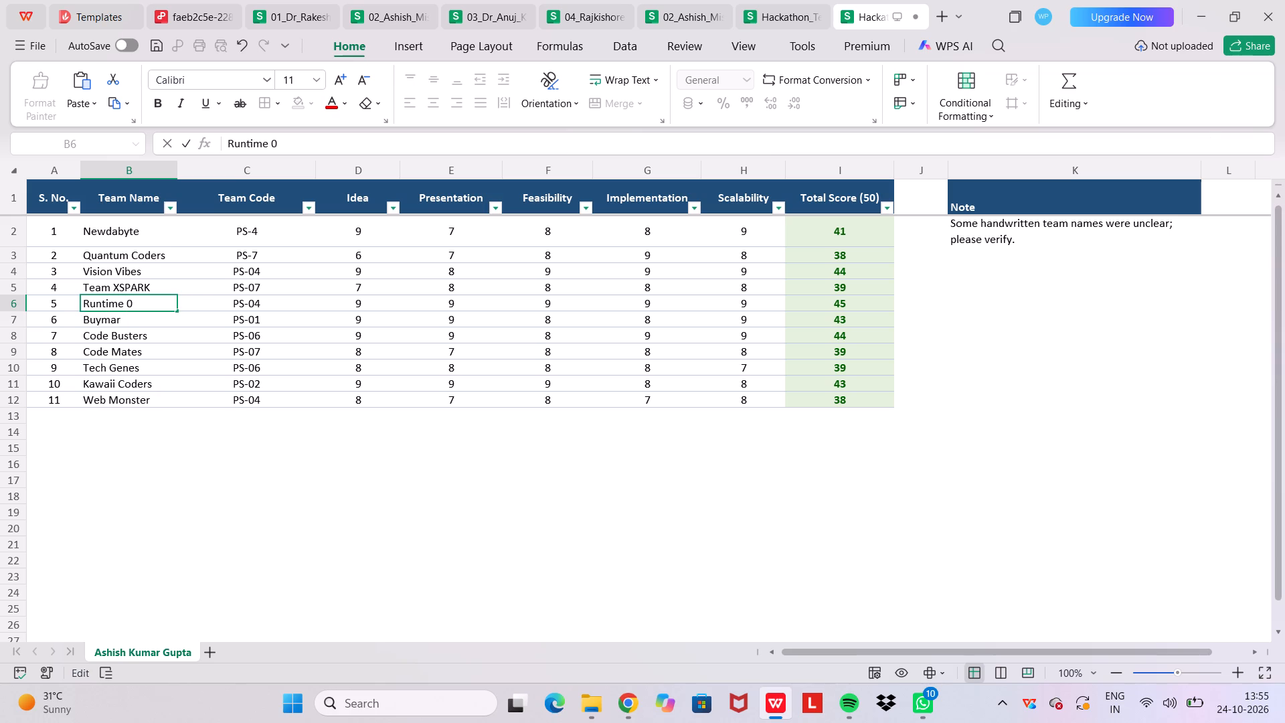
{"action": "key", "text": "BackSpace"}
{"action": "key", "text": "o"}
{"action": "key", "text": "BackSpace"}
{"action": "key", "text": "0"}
{"action": "left_click", "coordinate": [124, 304]}
{"action": "key", "text": "Right"}
{"action": "key", "text": "BackSpace"}
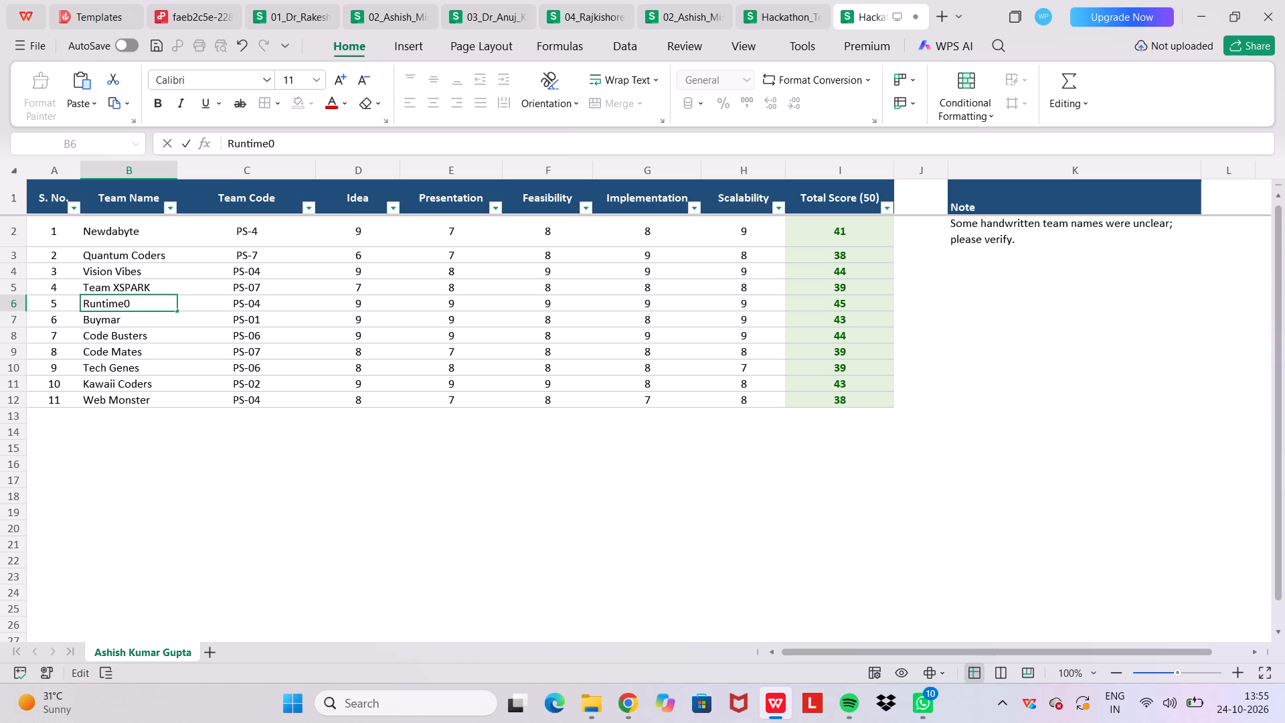
Correct the team name at S. No. 6 to "Buymax".
{"action": "left_click", "coordinate": [120, 324]}
{"action": "double_click", "coordinate": [120, 324]}
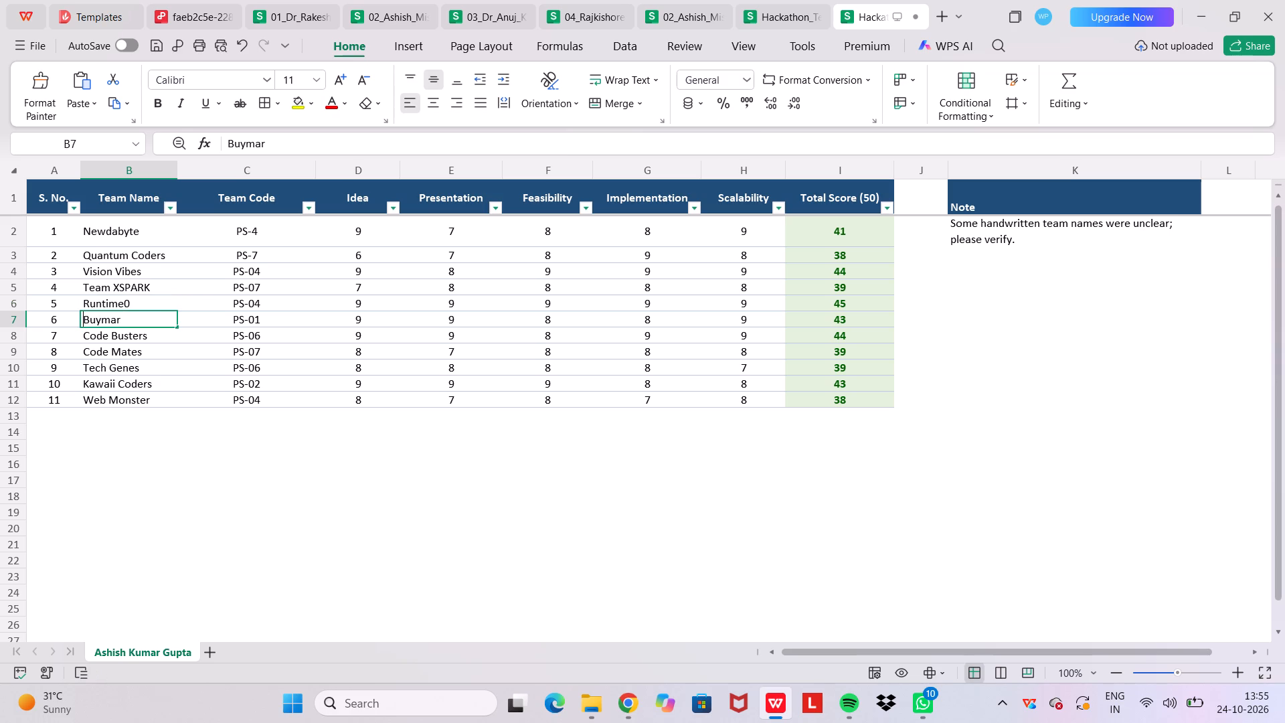
{"action": "key", "text": "BackSpace"}
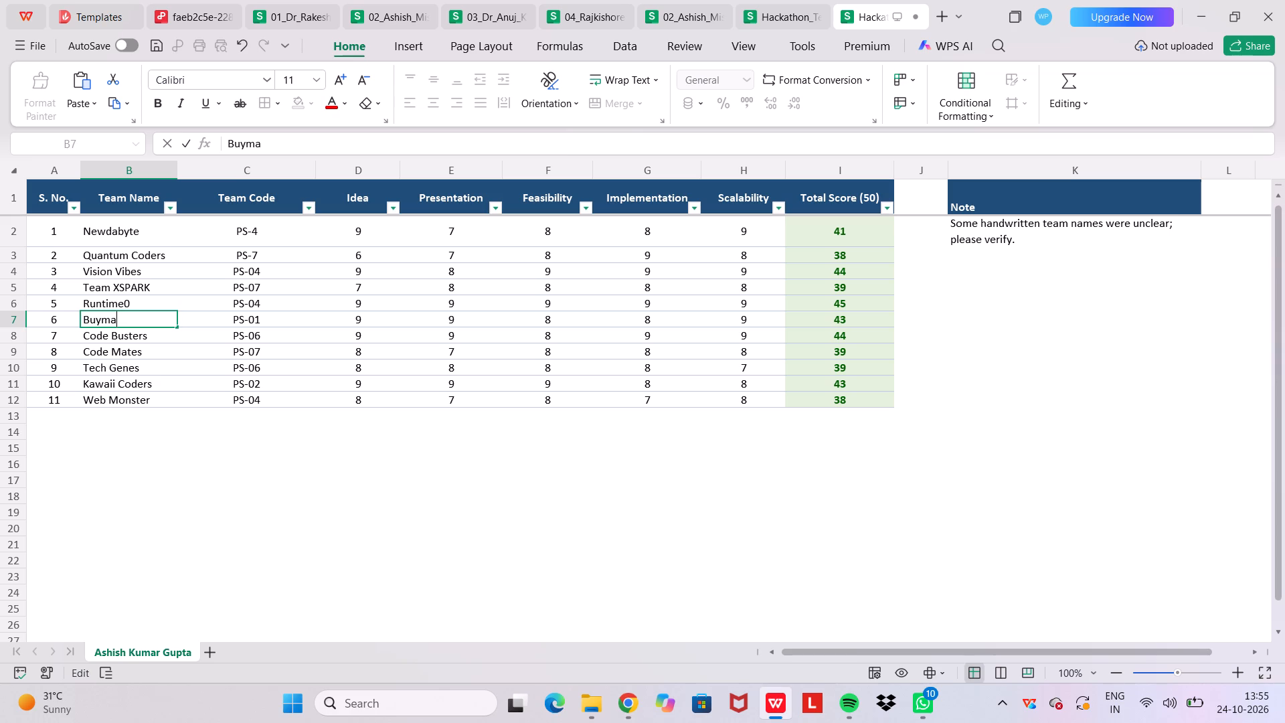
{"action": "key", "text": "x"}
{"action": "key", "text": "Return"}
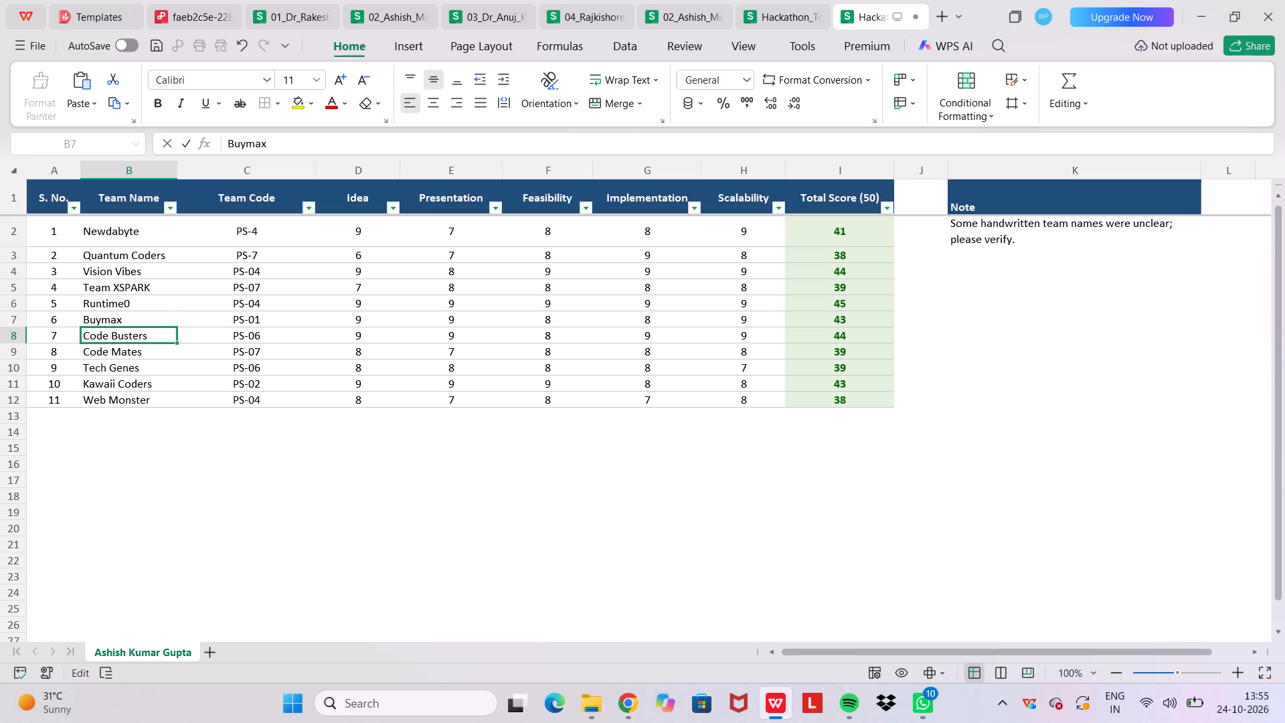
Check the remaining team names down to Web Monster and save the corrected workbook.
{"action": "key", "text": "Return"}
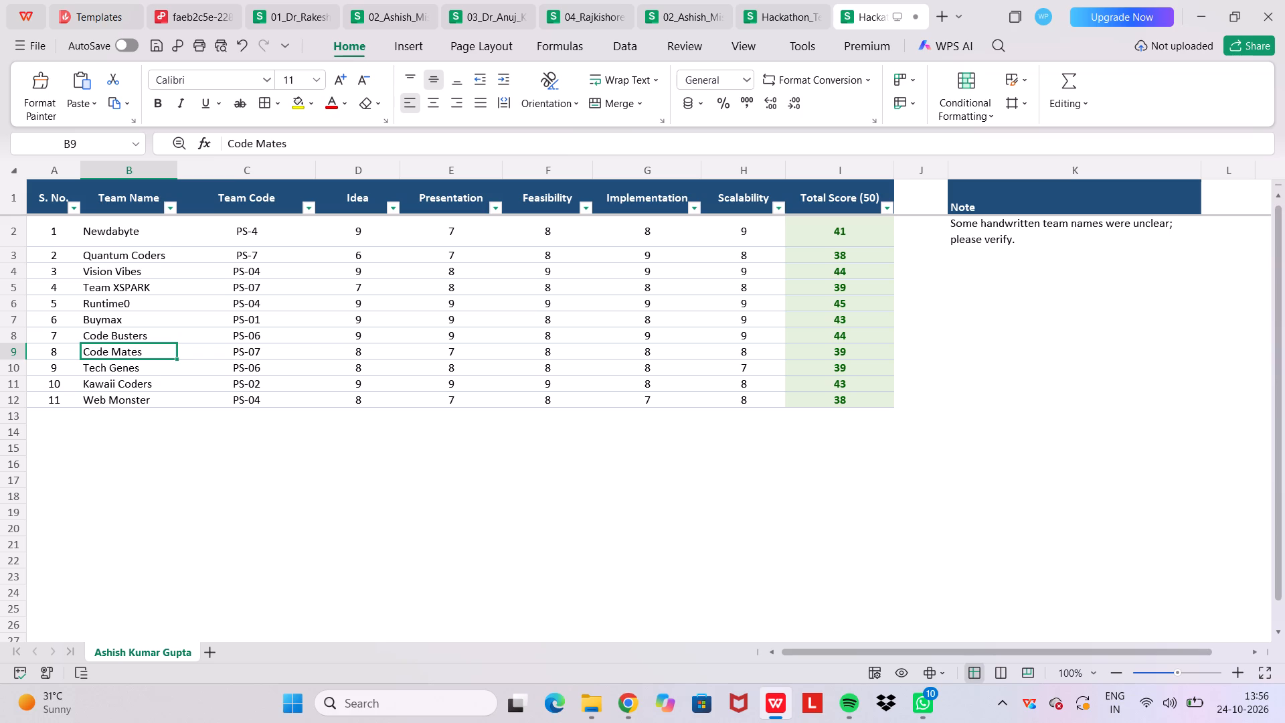
{"action": "key", "text": "Return"}
{"action": "key", "text": "Return"}
{"action": "key", "text": "Return"}
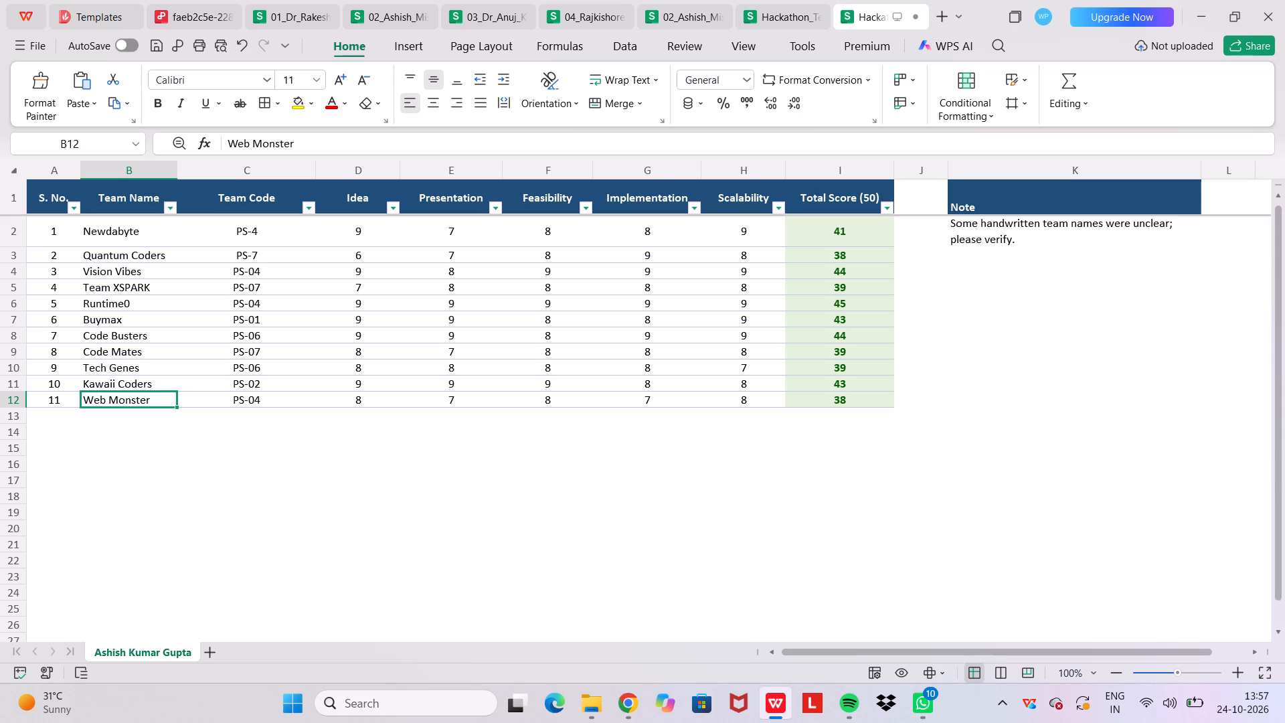
{"action": "key", "text": "ctrl+s"}
{"action": "key", "text": "ctrl+s"}
{"action": "left_click", "coordinate": [923, 291]}
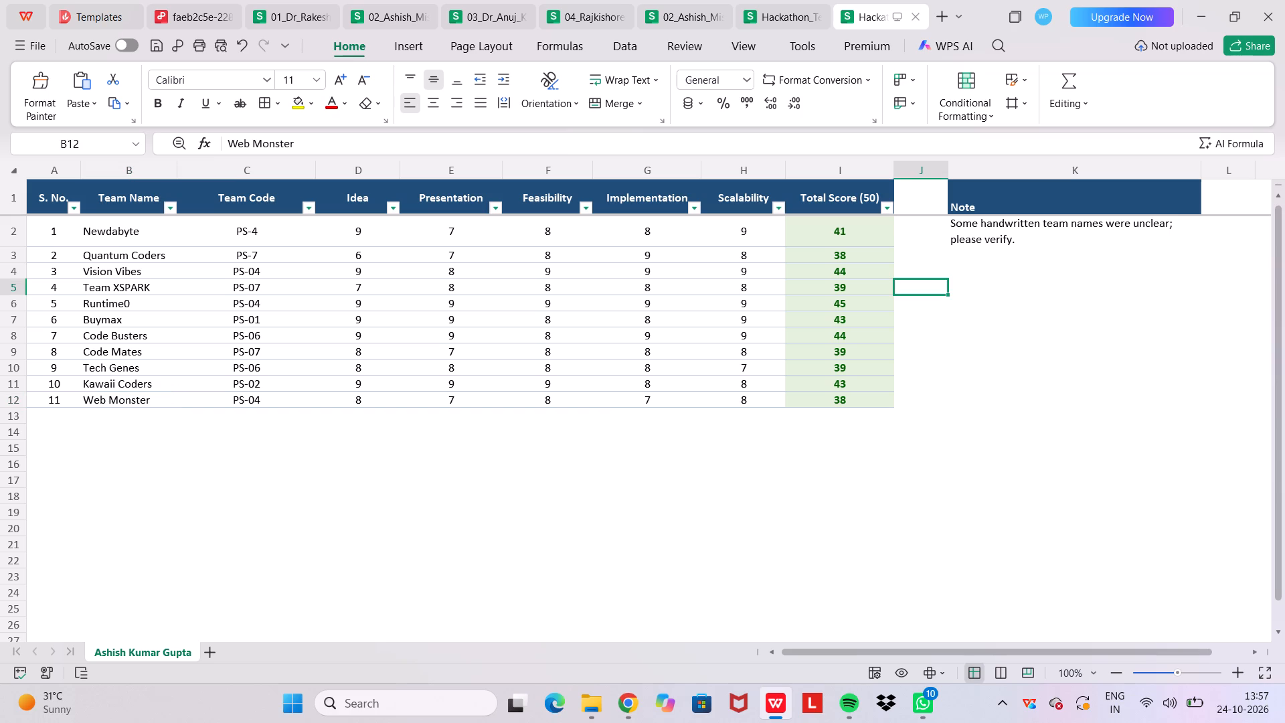
{"action": "key", "text": "ctrl+s"}
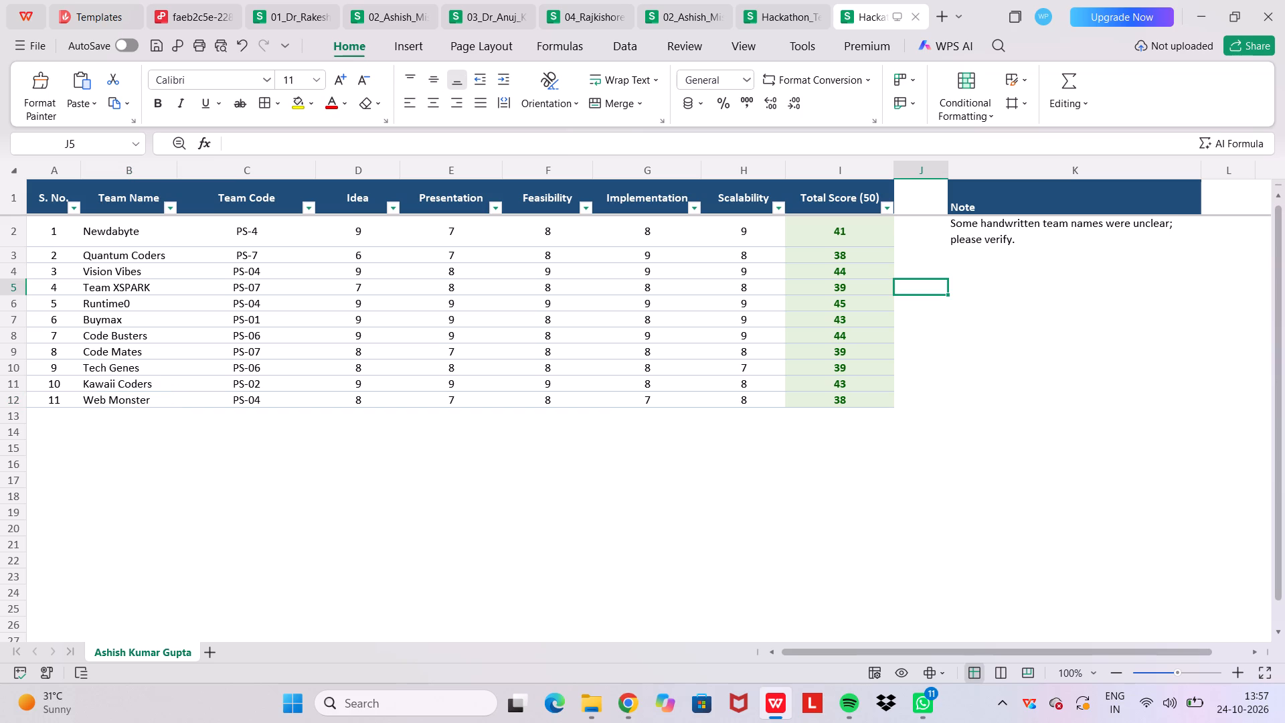
Save a copy of the workbook to WPS Drive, appending the judge's initials "AK" and surname to the file name.
{"action": "left_click", "coordinate": [37, 45]}
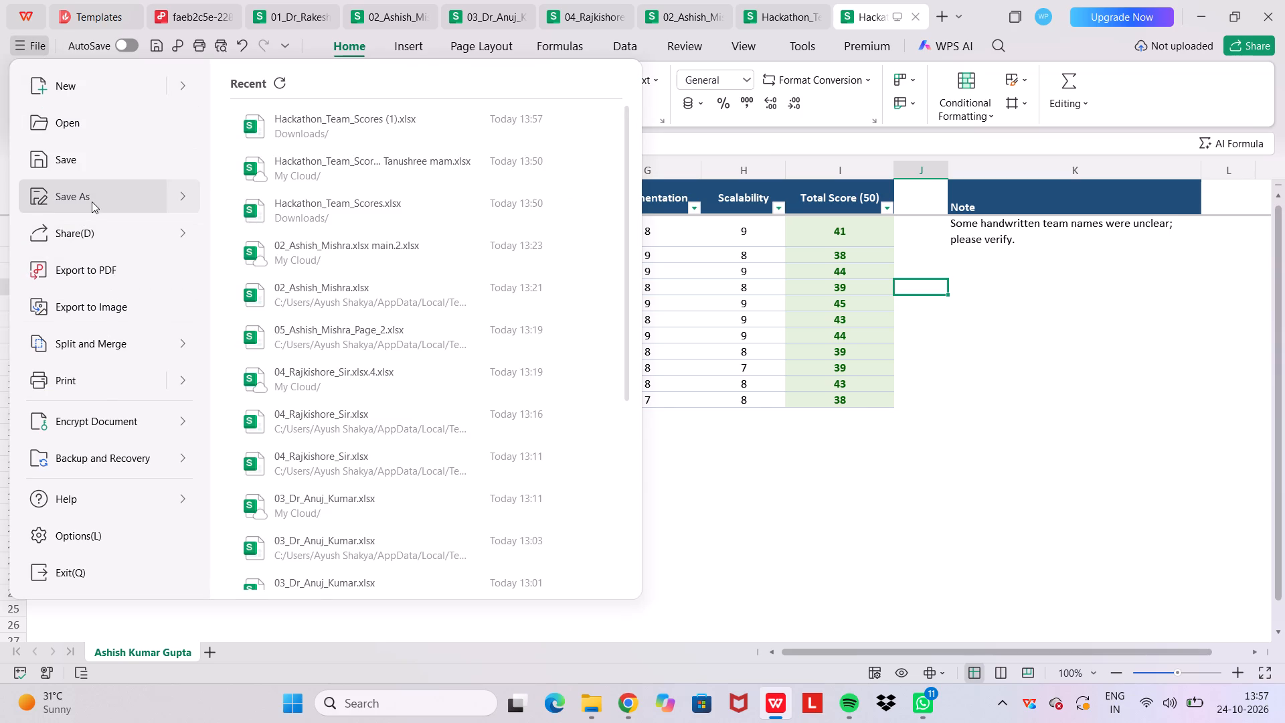
{"action": "left_click", "coordinate": [92, 202]}
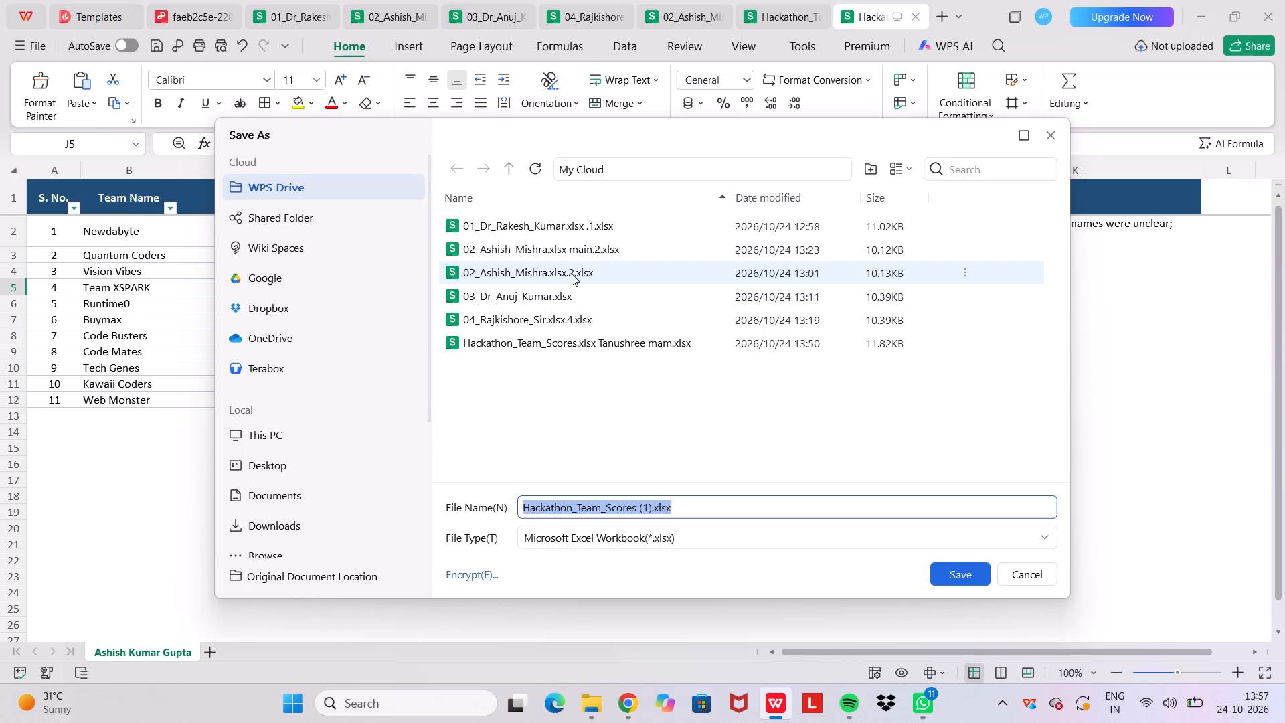
{"action": "double_click", "coordinate": [696, 497]}
{"action": "left_click", "coordinate": [696, 497]}
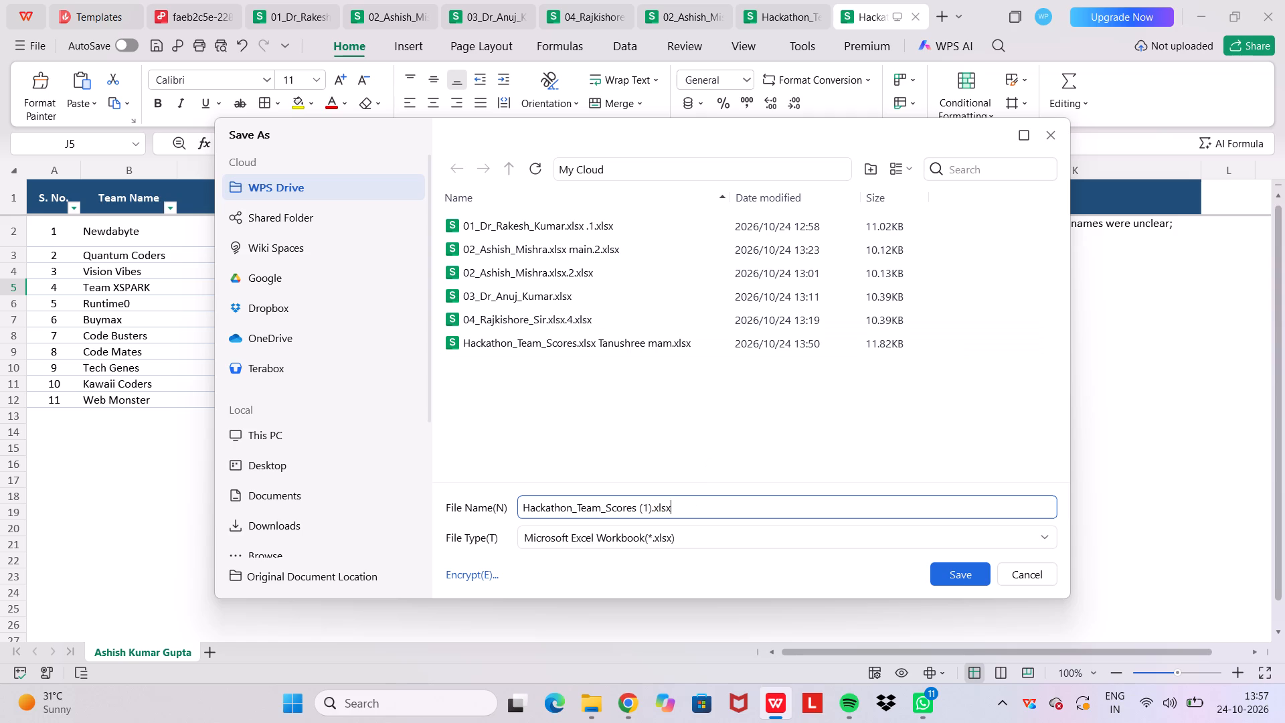
{"action": "left_click", "coordinate": [685, 513]}
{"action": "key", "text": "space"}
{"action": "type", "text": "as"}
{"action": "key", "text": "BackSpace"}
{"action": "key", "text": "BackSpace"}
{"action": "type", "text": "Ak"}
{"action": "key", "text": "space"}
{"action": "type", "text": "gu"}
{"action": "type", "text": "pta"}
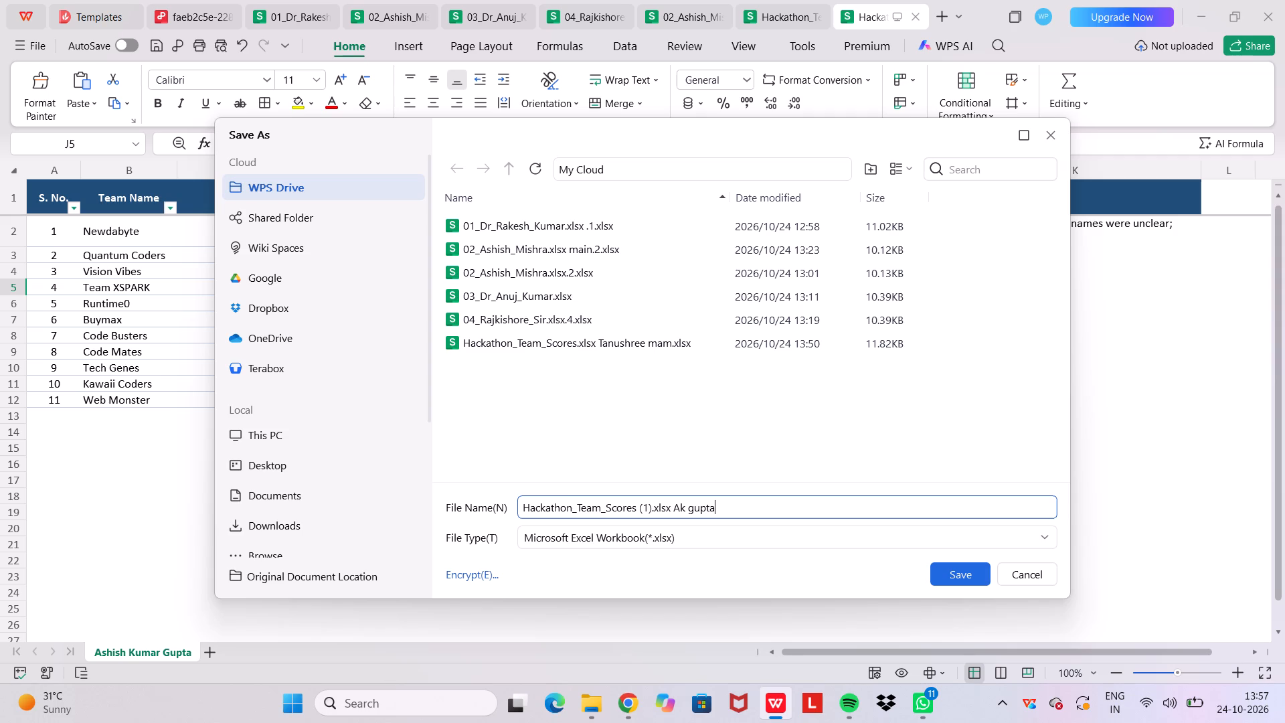
{"action": "left_click", "coordinate": [687, 511]}
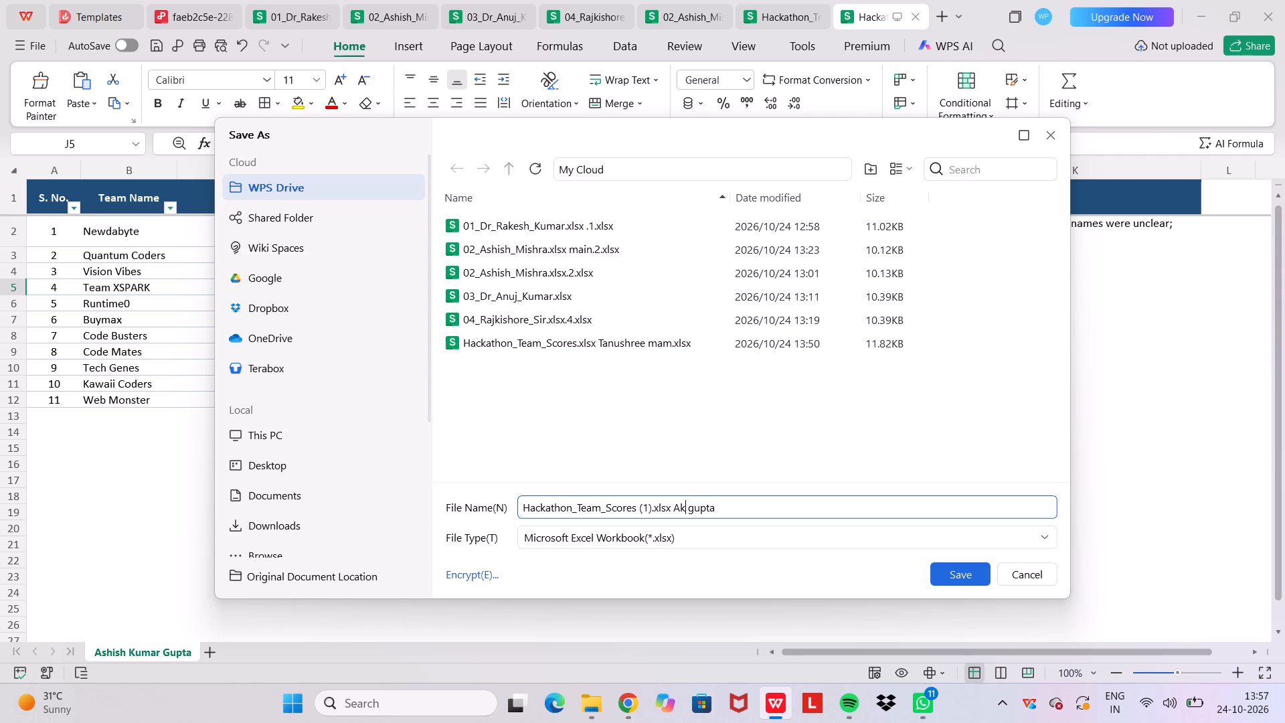
{"action": "left_click", "coordinate": [688, 503]}
{"action": "key", "text": "BackSpace"}
{"action": "key", "text": "BackSpace"}
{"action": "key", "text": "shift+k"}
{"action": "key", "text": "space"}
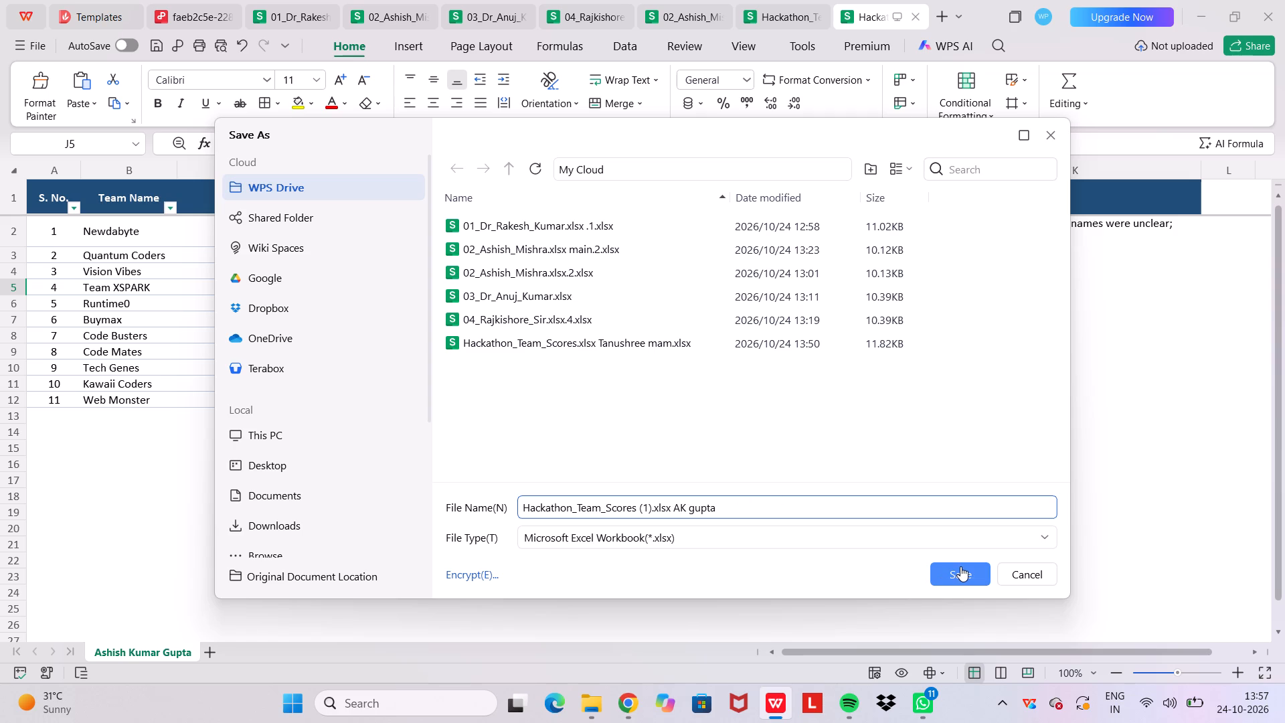
{"action": "left_click", "coordinate": [960, 566]}
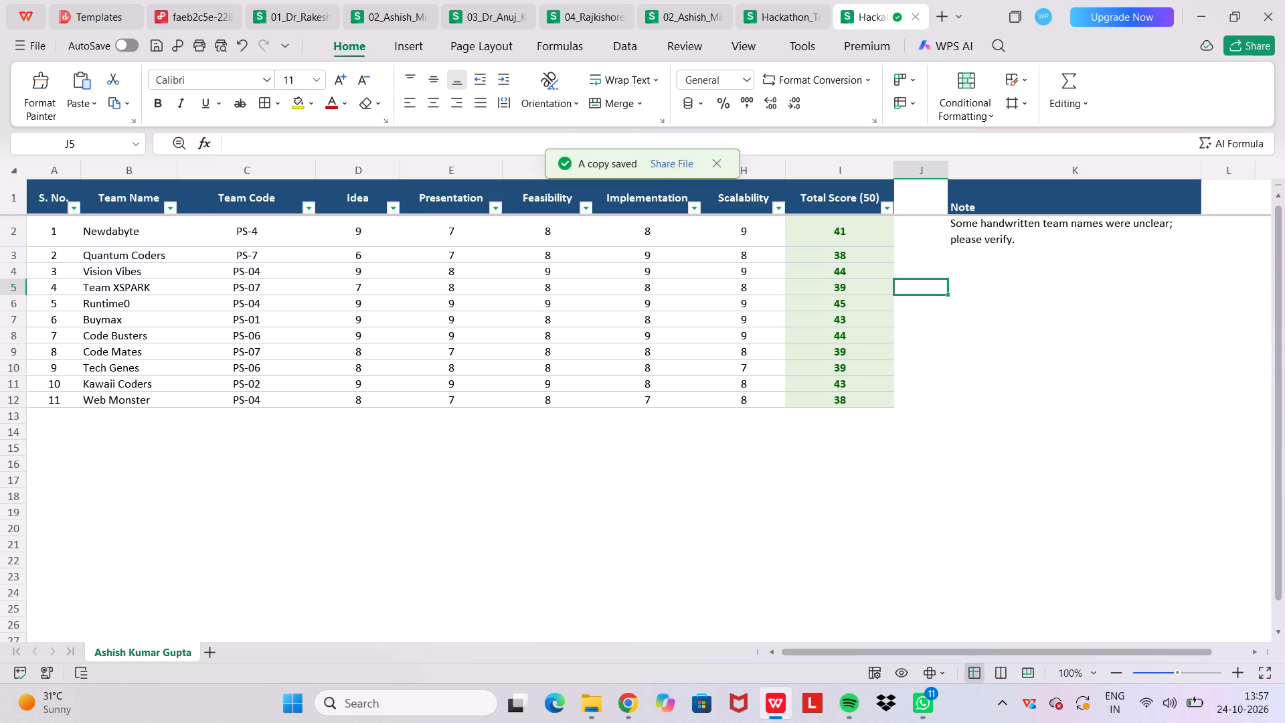
Open the saved workbook's My Cloud location from its sync details and dismiss the upgrade offer.
{"action": "left_click", "coordinate": [1205, 44]}
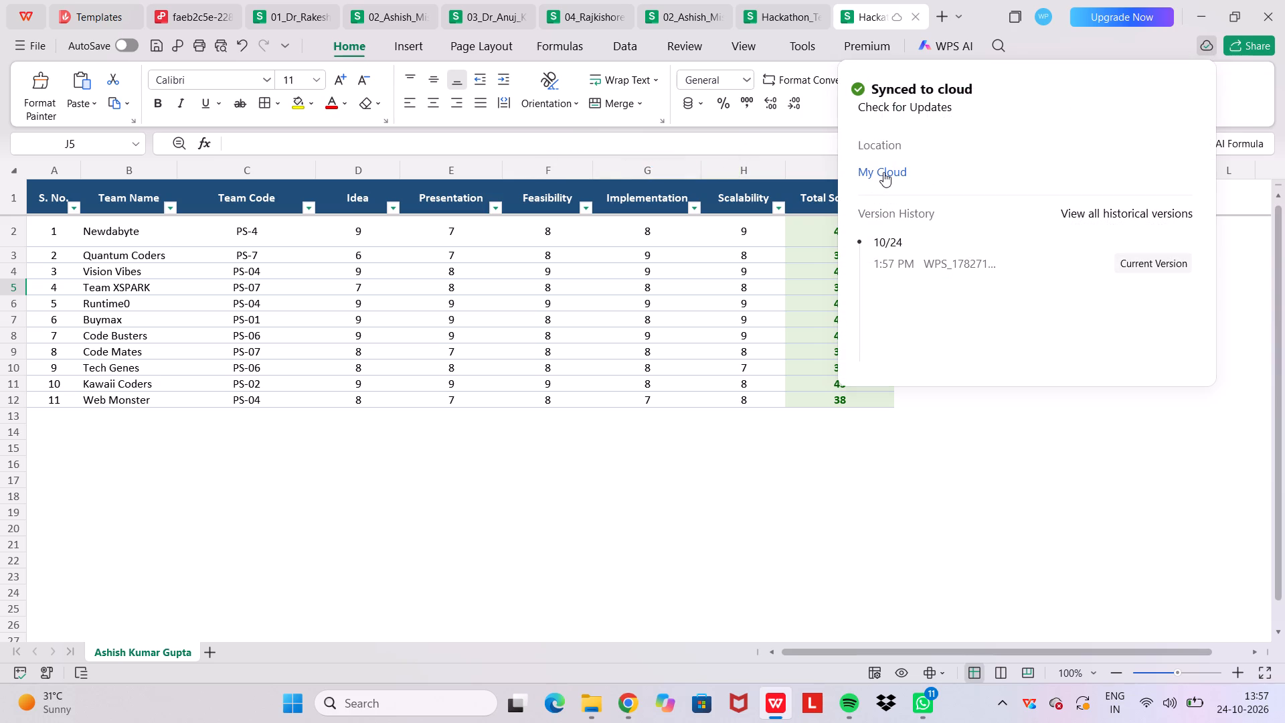
{"action": "double_click", "coordinate": [883, 171]}
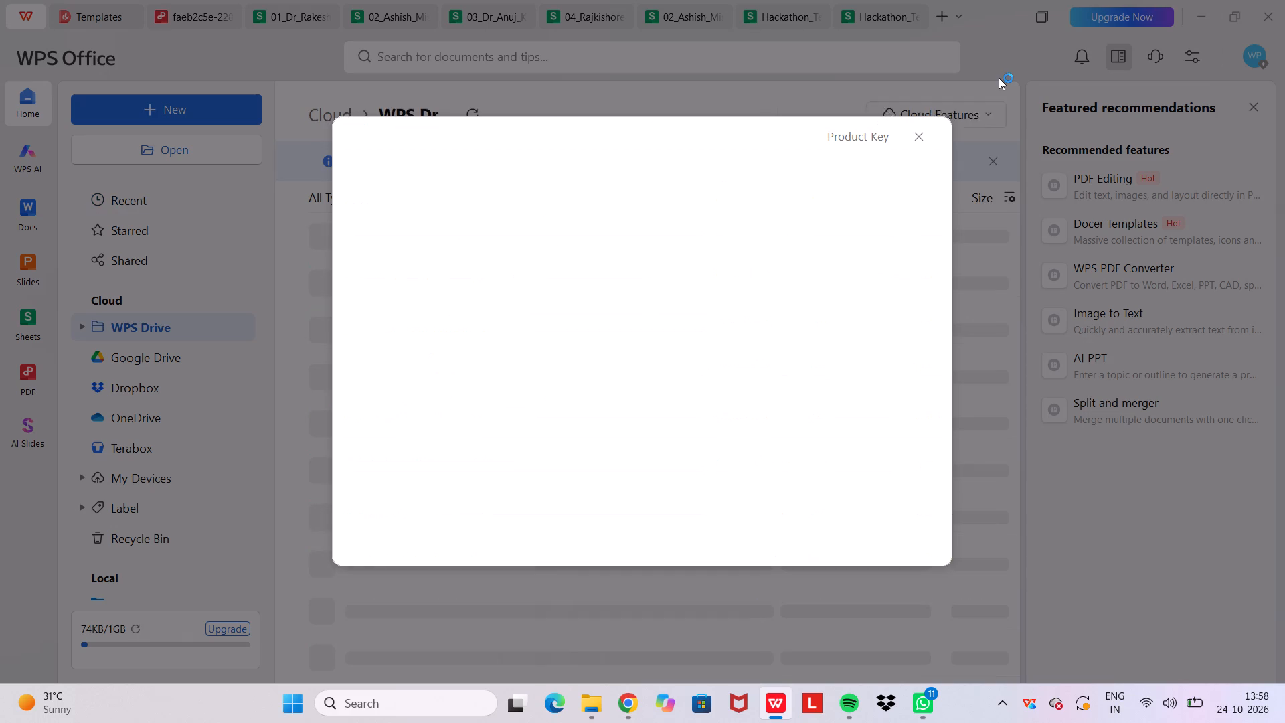
{"action": "left_click", "coordinate": [920, 130]}
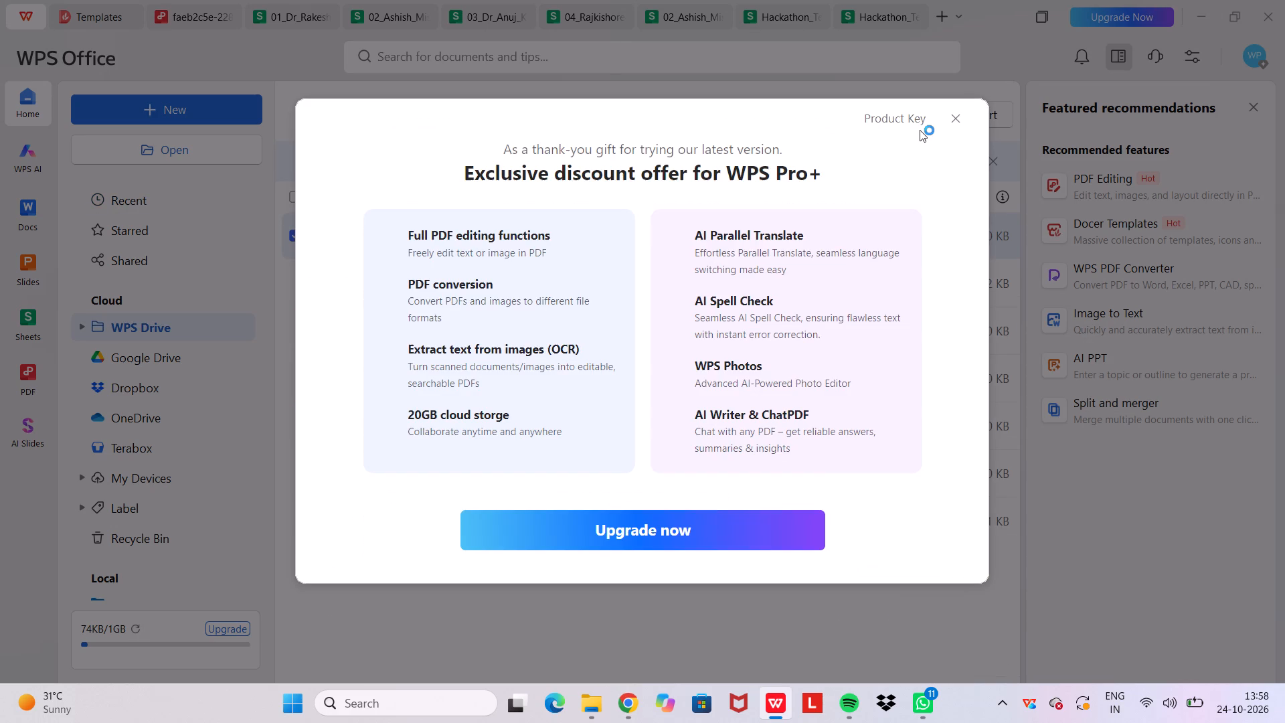
{"action": "left_click", "coordinate": [958, 118]}
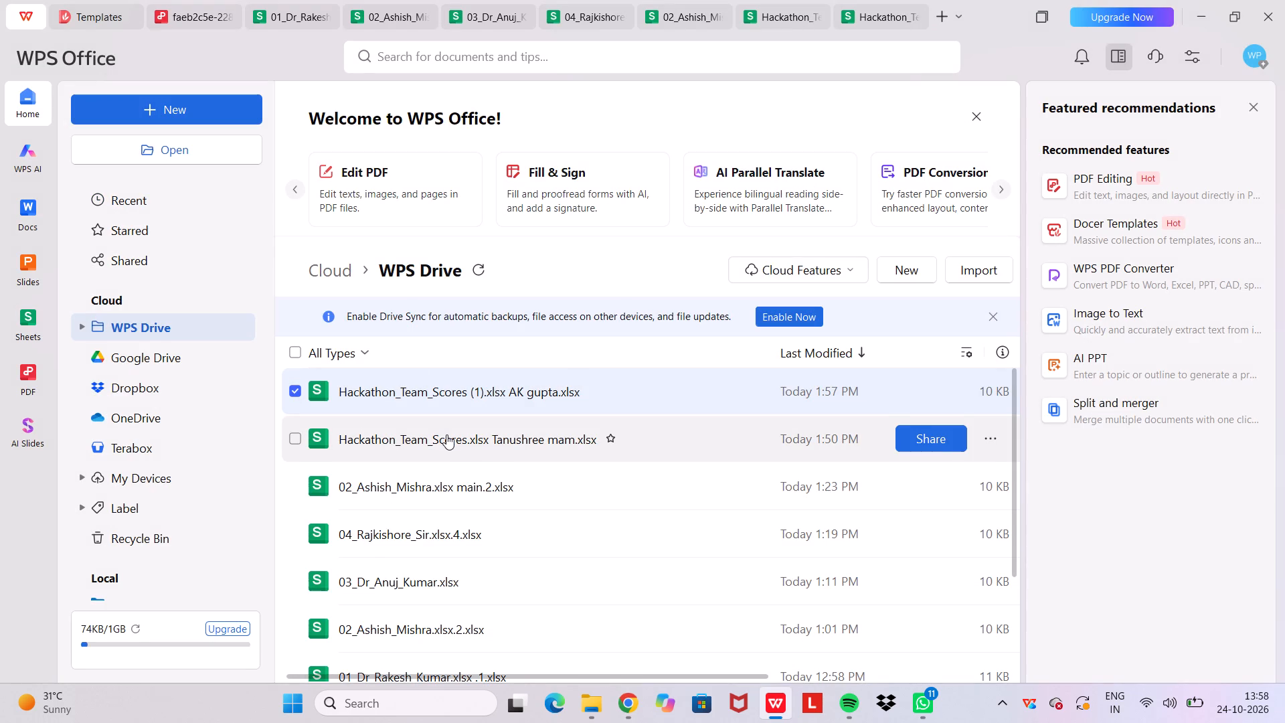
Look through the judges' score spreadsheets stored in WPS Drive.
{"action": "scroll", "coordinate": [446, 434], "scroll_direction": "down", "scroll_amount": 2}
{"action": "scroll", "coordinate": [446, 434], "scroll_direction": "up", "scroll_amount": 3}
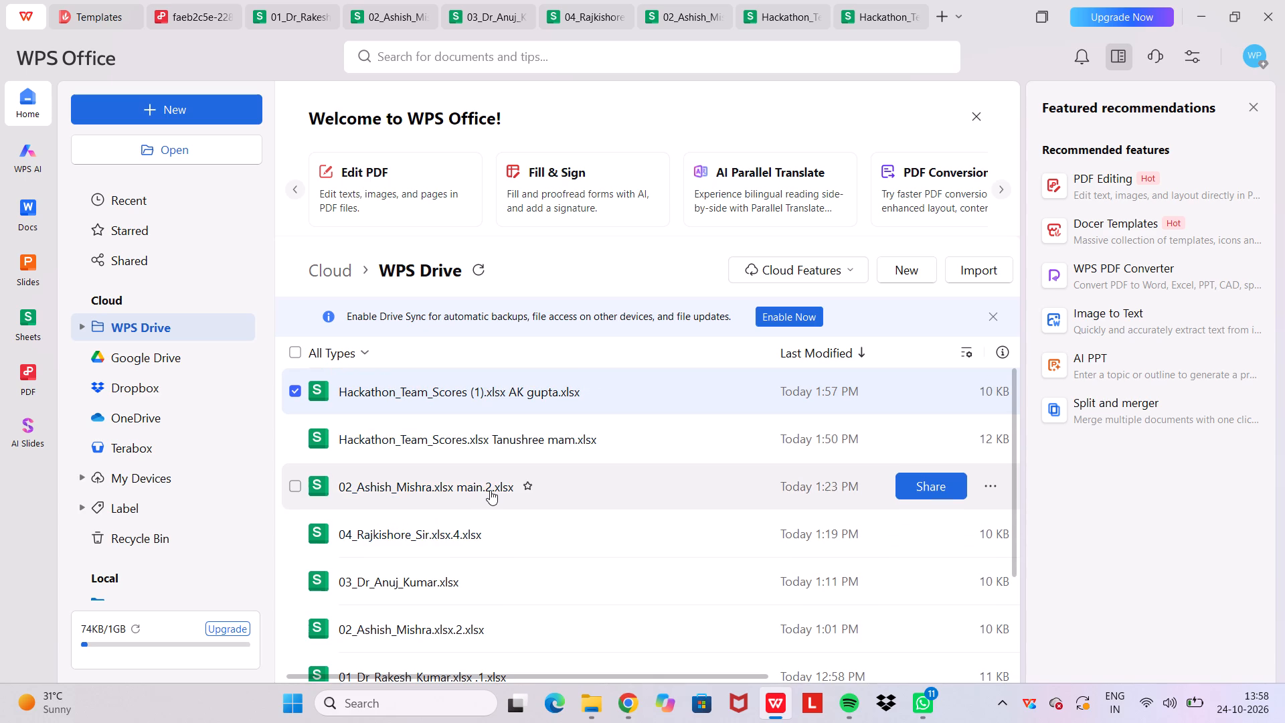
{"action": "left_click_drag", "start_coordinate": [490, 488], "coordinate": [496, 507]}
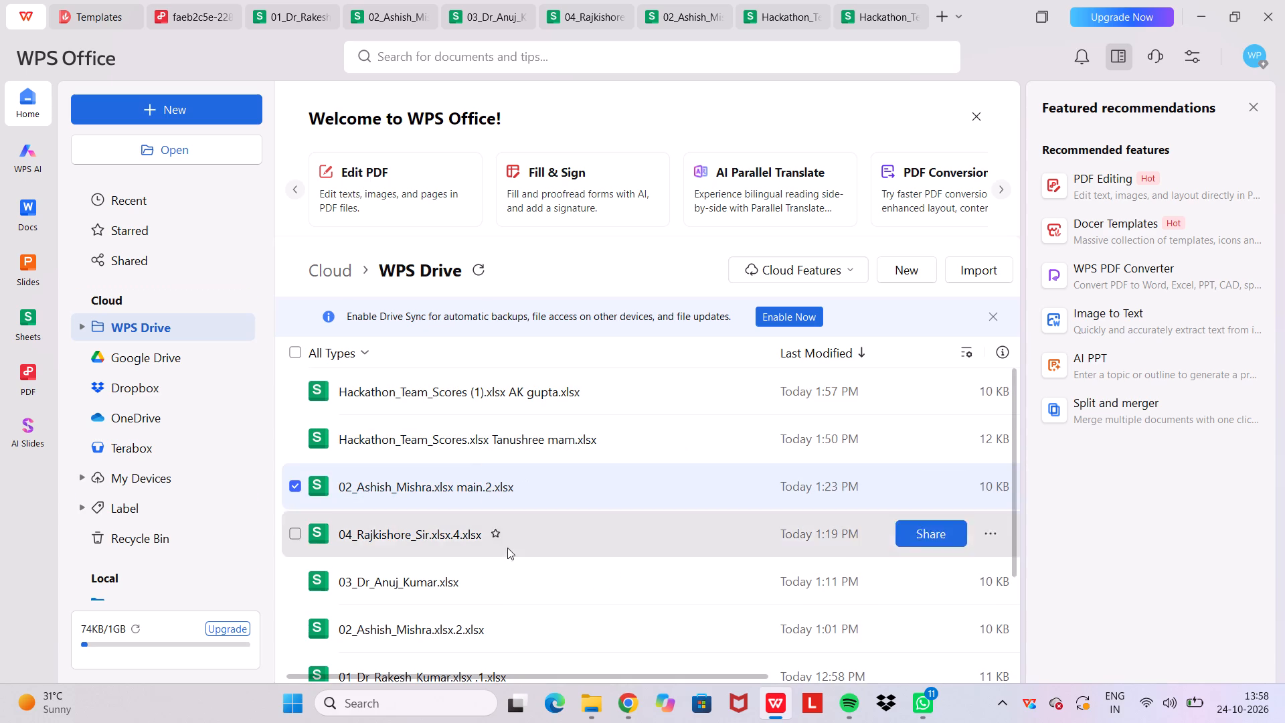
{"action": "scroll", "coordinate": [509, 564], "scroll_direction": "down", "scroll_amount": 2}
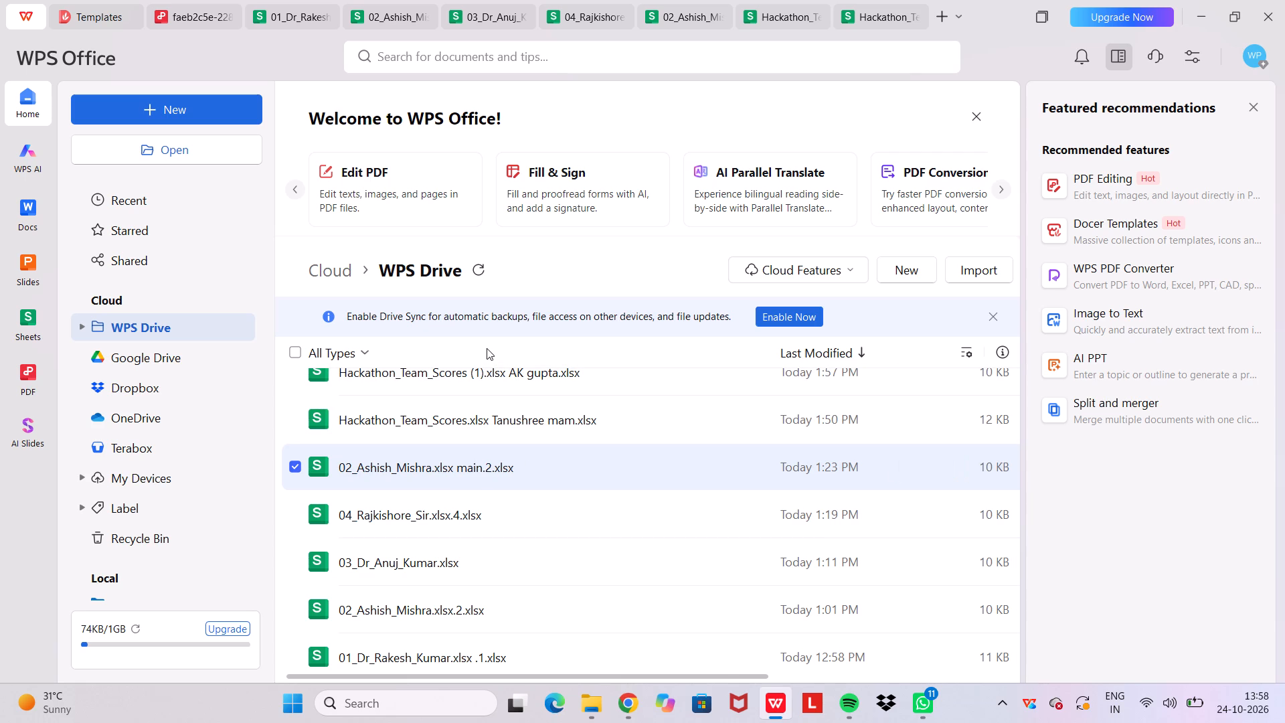
{"action": "scroll", "coordinate": [492, 374], "scroll_direction": "up", "scroll_amount": 1}
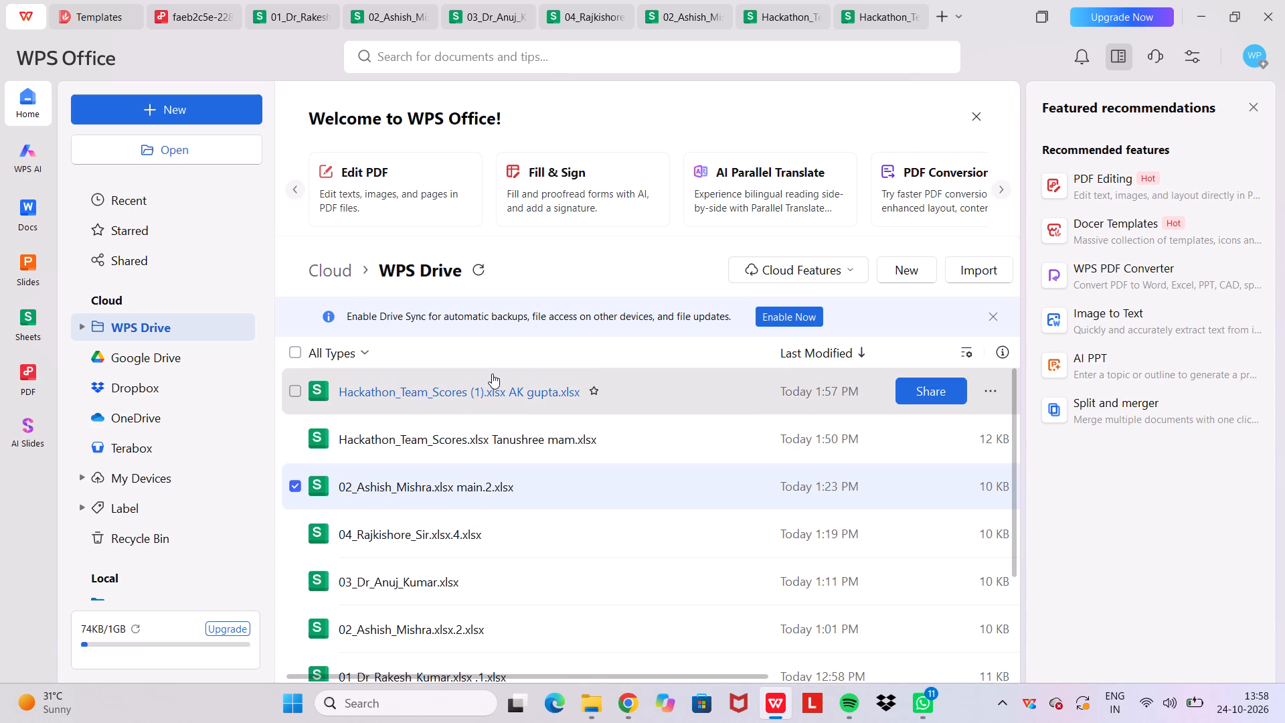
{"action": "scroll", "coordinate": [492, 374], "scroll_direction": "down", "scroll_amount": 4}
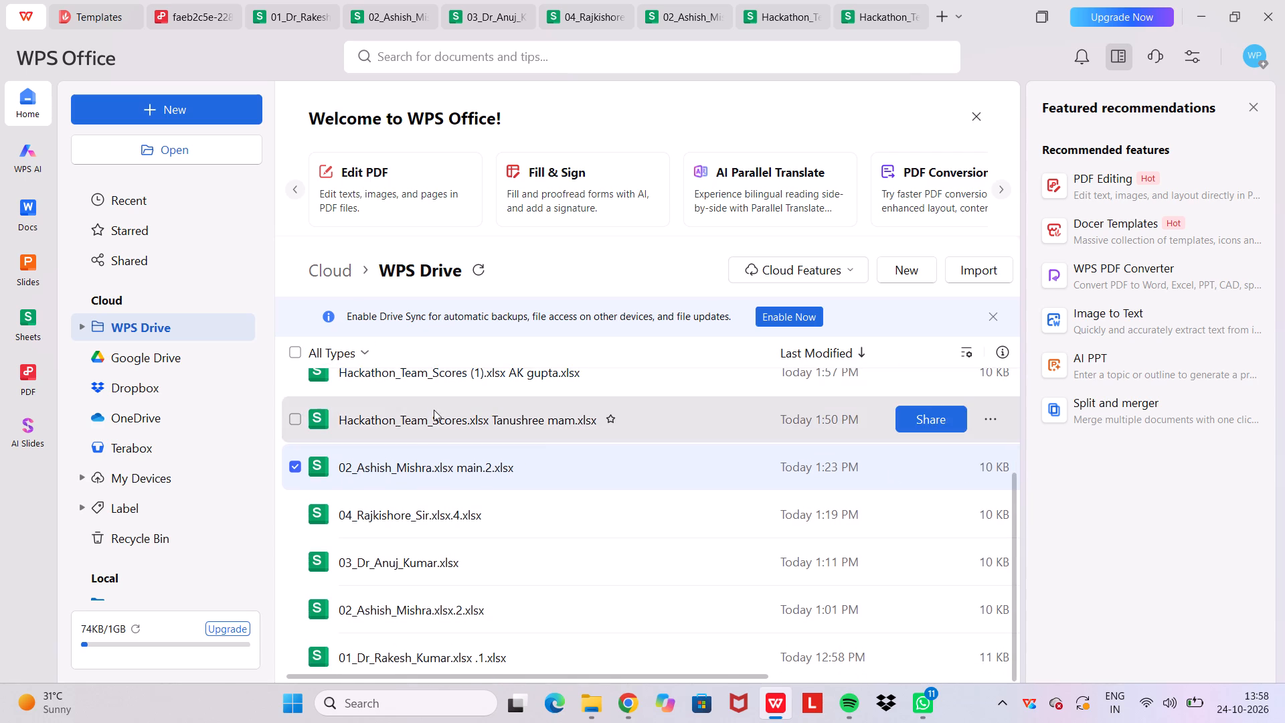
{"action": "scroll", "coordinate": [437, 410], "scroll_direction": "up", "scroll_amount": 2}
{"action": "left_click", "coordinate": [283, 390]}
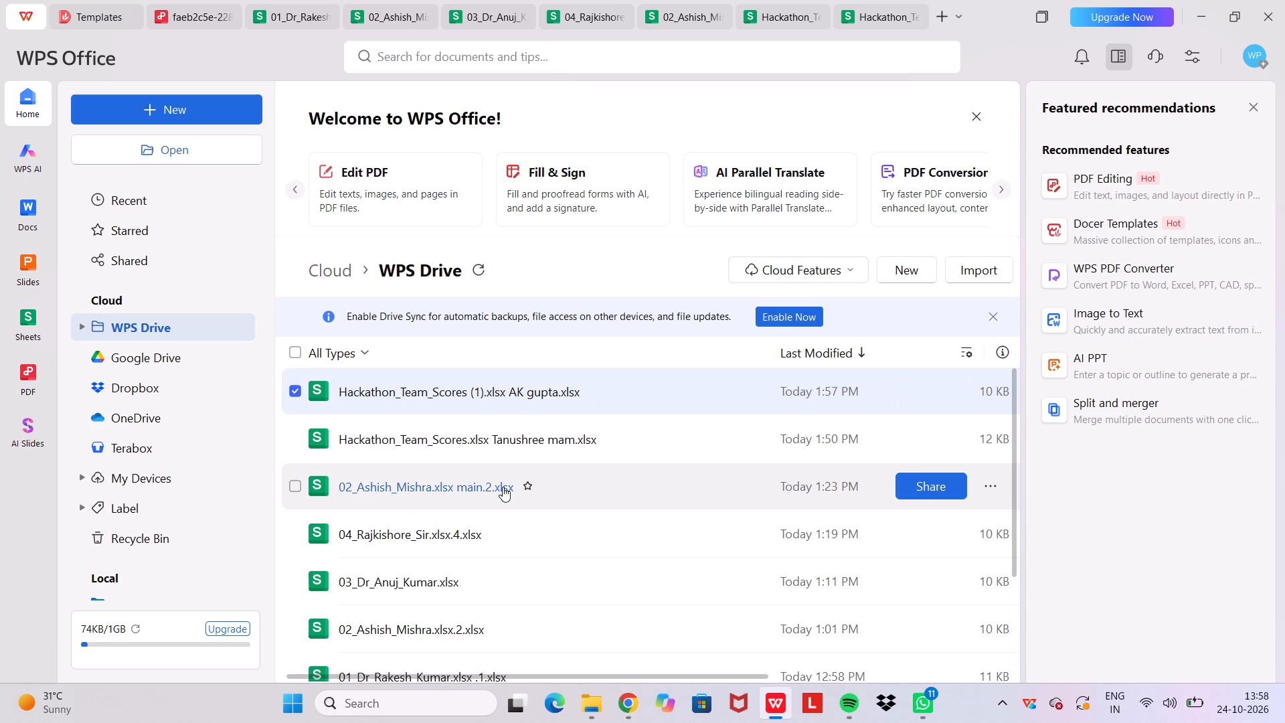
{"action": "key", "text": "shift+Down"}
{"action": "key", "text": "shift+Down"}
{"action": "key", "text": "shift+Down"}
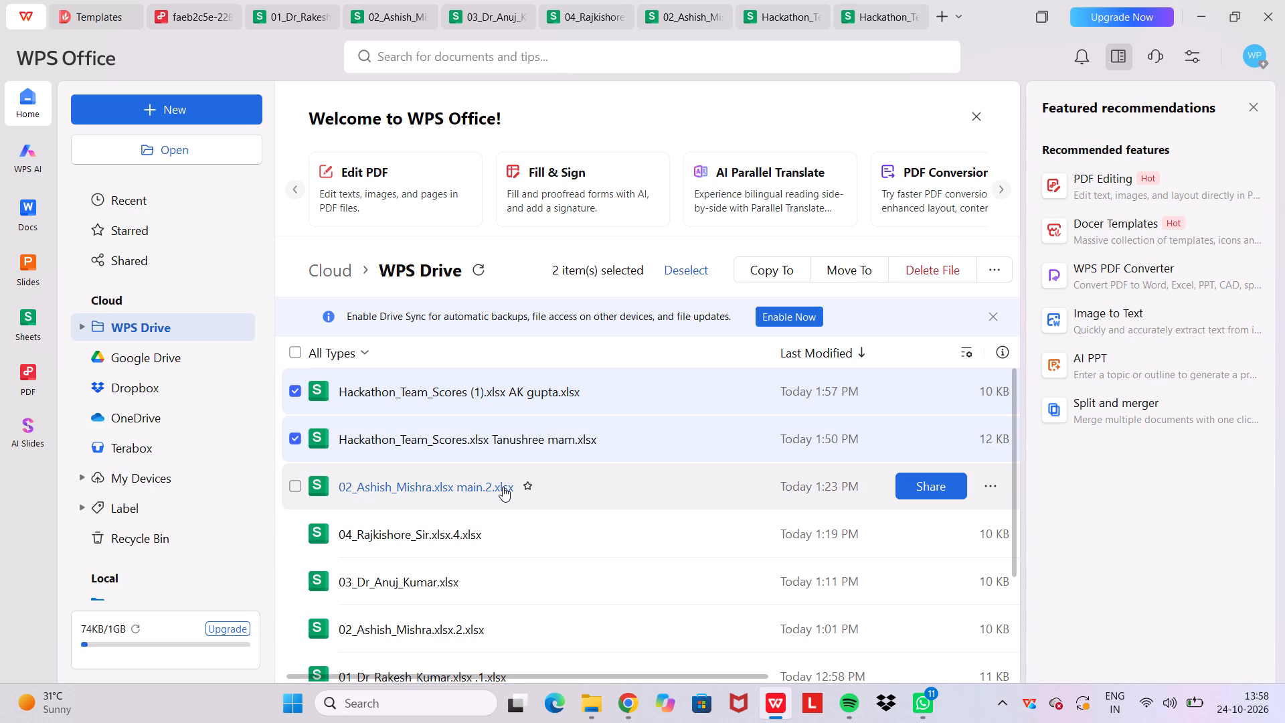
{"action": "key", "text": "shift+Down"}
{"action": "key", "text": "shift+Down"}
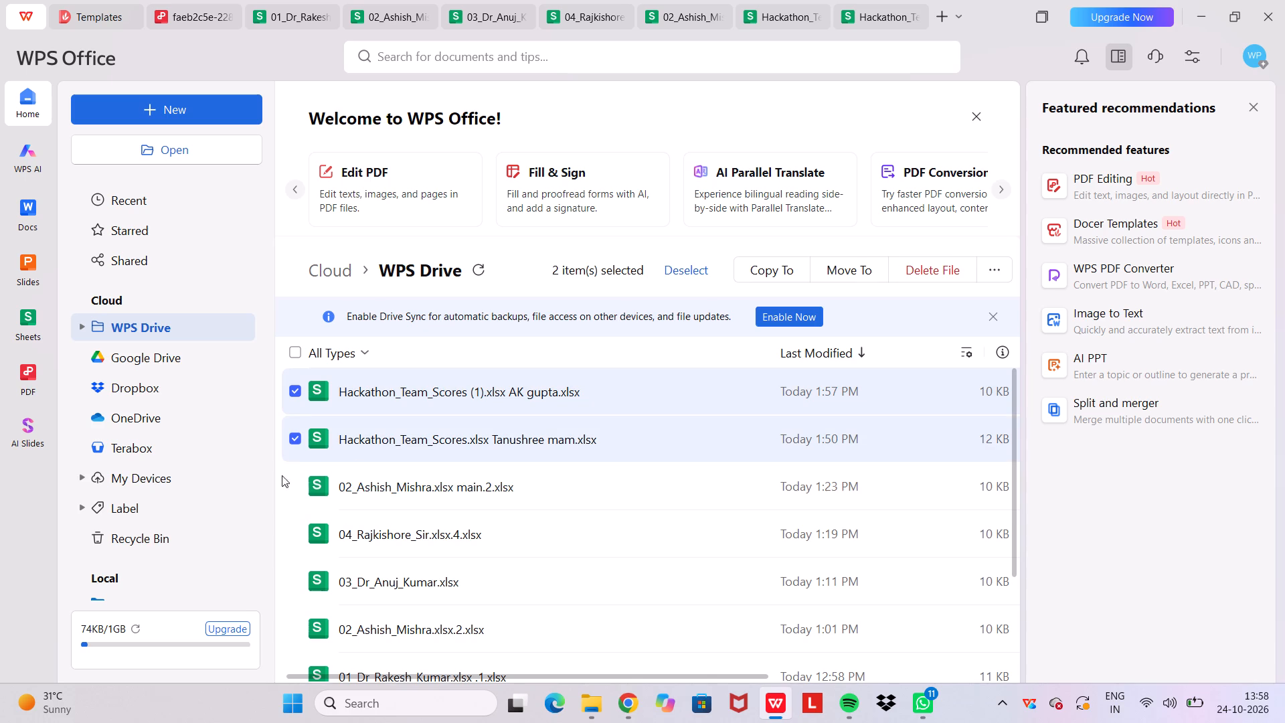
{"action": "left_click", "coordinate": [305, 490]}
{"action": "left_click", "coordinate": [293, 534]}
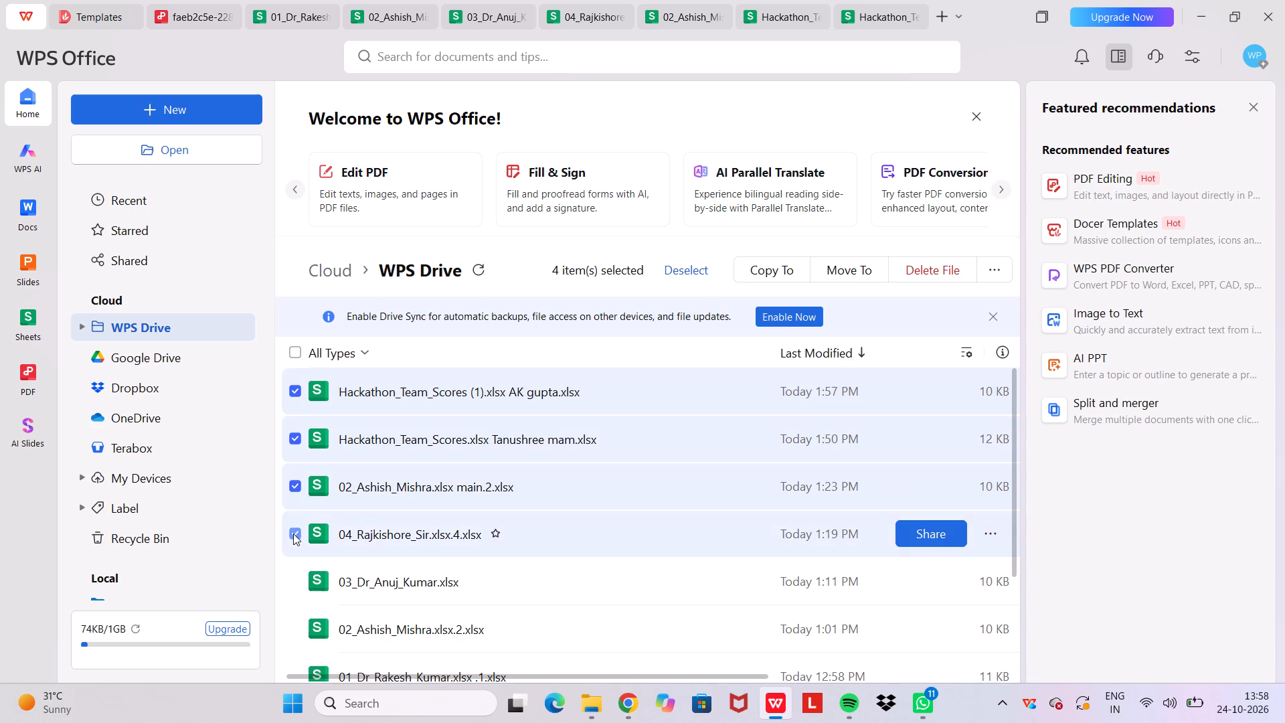
{"action": "left_click", "coordinate": [295, 581]}
{"action": "scroll", "coordinate": [295, 581], "scroll_direction": "down", "scroll_amount": 1}
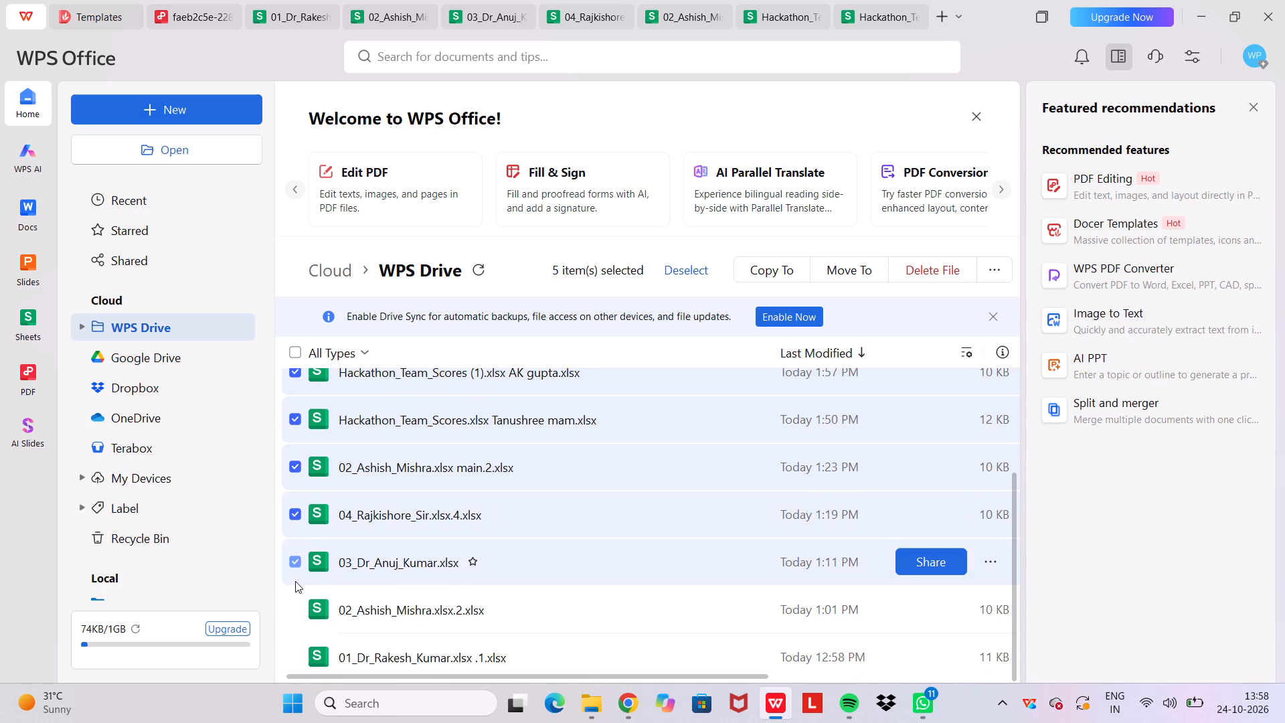
{"action": "scroll", "coordinate": [295, 581], "scroll_direction": "down", "scroll_amount": 1}
{"action": "left_click", "coordinate": [296, 612]}
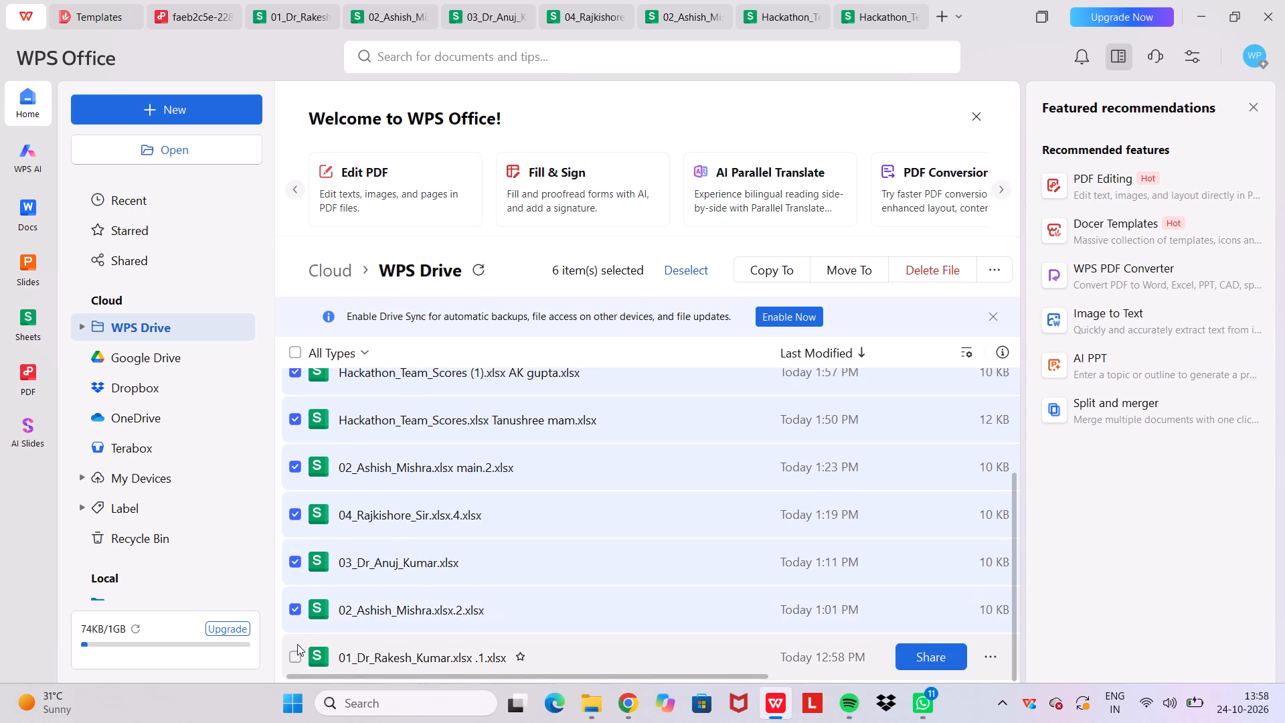
{"action": "left_click", "coordinate": [296, 663]}
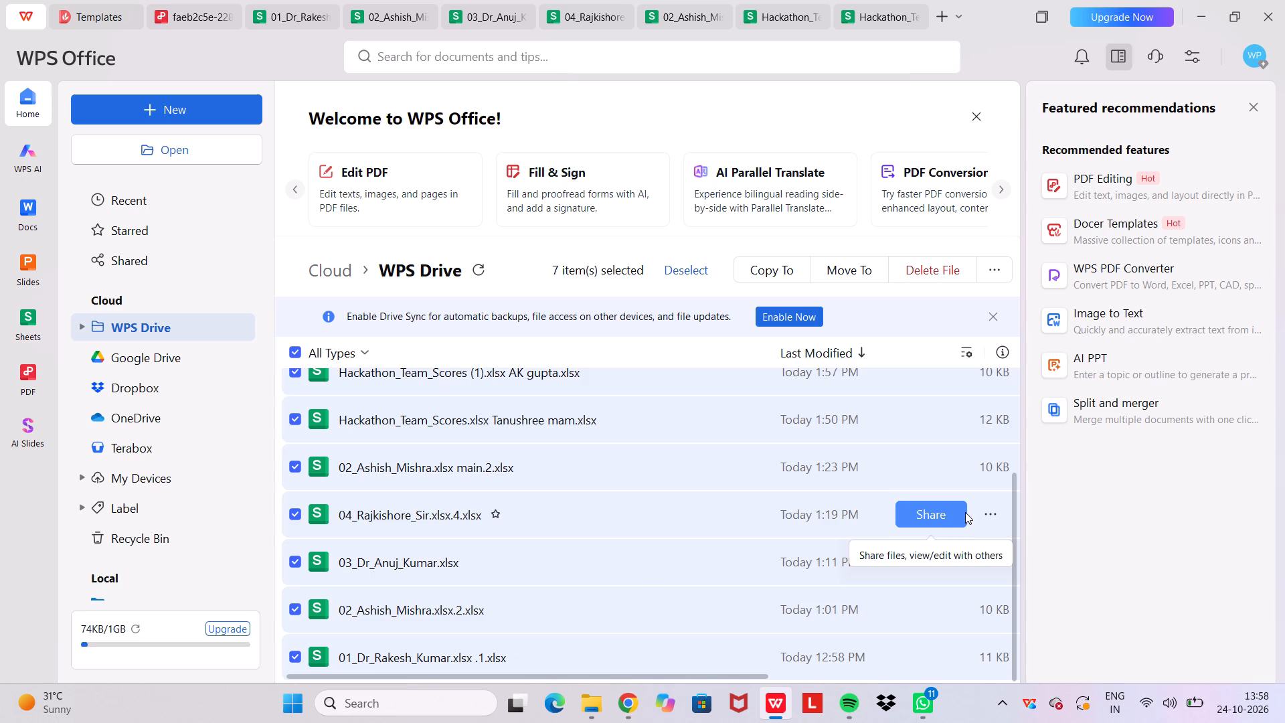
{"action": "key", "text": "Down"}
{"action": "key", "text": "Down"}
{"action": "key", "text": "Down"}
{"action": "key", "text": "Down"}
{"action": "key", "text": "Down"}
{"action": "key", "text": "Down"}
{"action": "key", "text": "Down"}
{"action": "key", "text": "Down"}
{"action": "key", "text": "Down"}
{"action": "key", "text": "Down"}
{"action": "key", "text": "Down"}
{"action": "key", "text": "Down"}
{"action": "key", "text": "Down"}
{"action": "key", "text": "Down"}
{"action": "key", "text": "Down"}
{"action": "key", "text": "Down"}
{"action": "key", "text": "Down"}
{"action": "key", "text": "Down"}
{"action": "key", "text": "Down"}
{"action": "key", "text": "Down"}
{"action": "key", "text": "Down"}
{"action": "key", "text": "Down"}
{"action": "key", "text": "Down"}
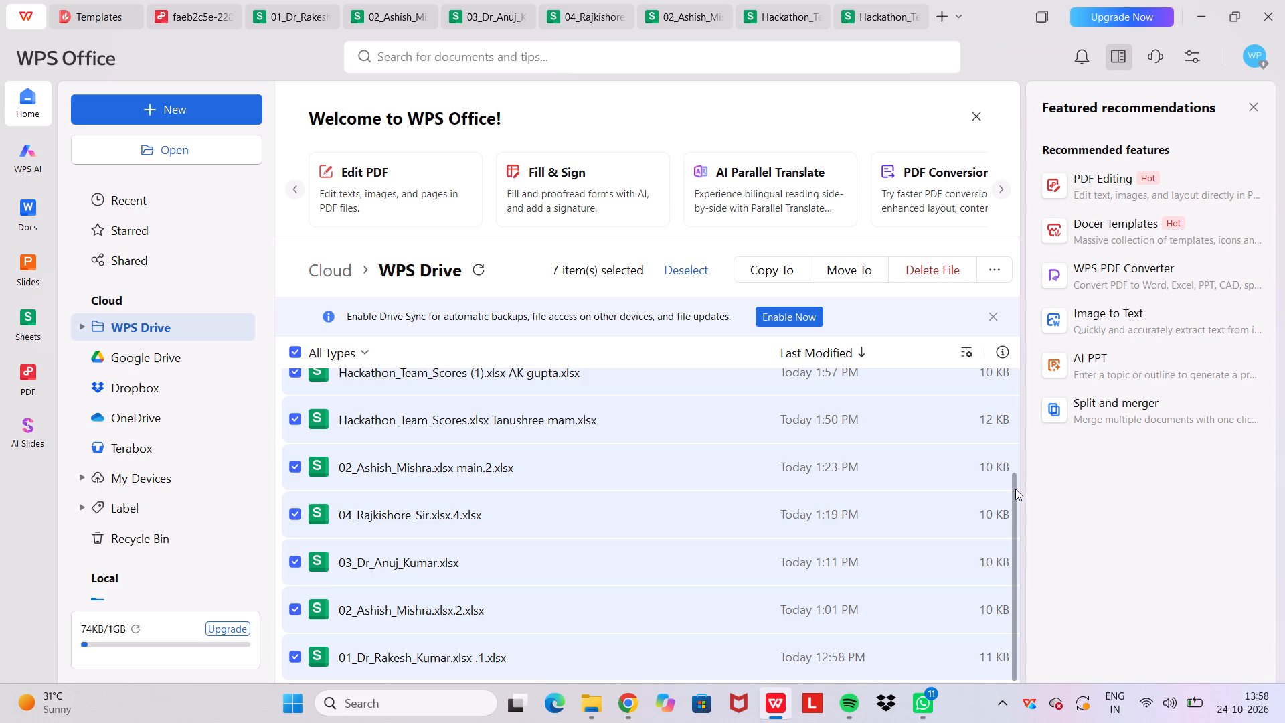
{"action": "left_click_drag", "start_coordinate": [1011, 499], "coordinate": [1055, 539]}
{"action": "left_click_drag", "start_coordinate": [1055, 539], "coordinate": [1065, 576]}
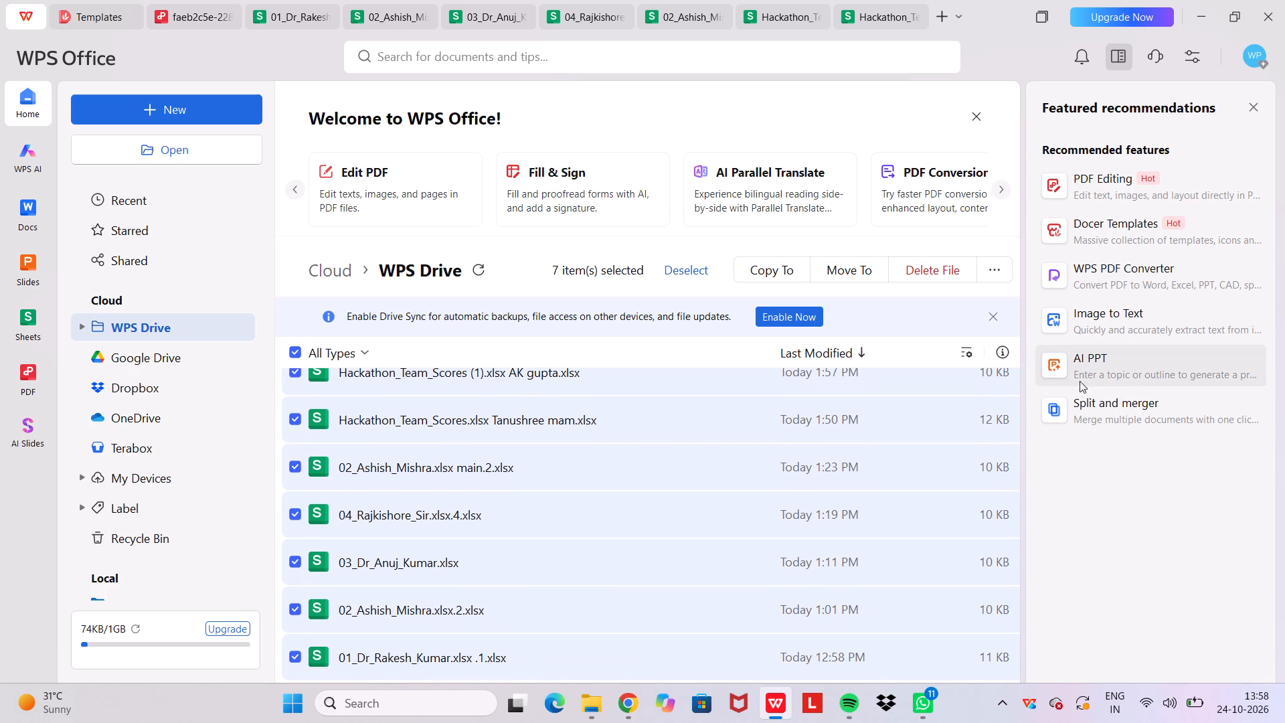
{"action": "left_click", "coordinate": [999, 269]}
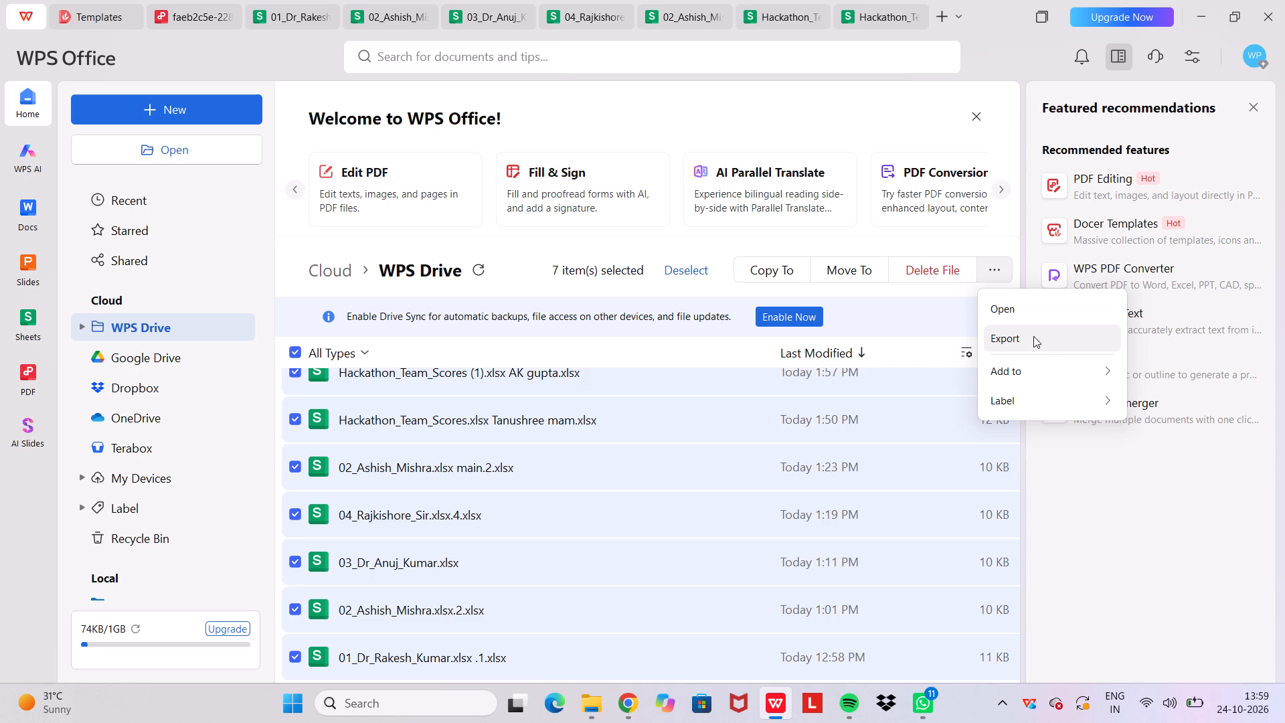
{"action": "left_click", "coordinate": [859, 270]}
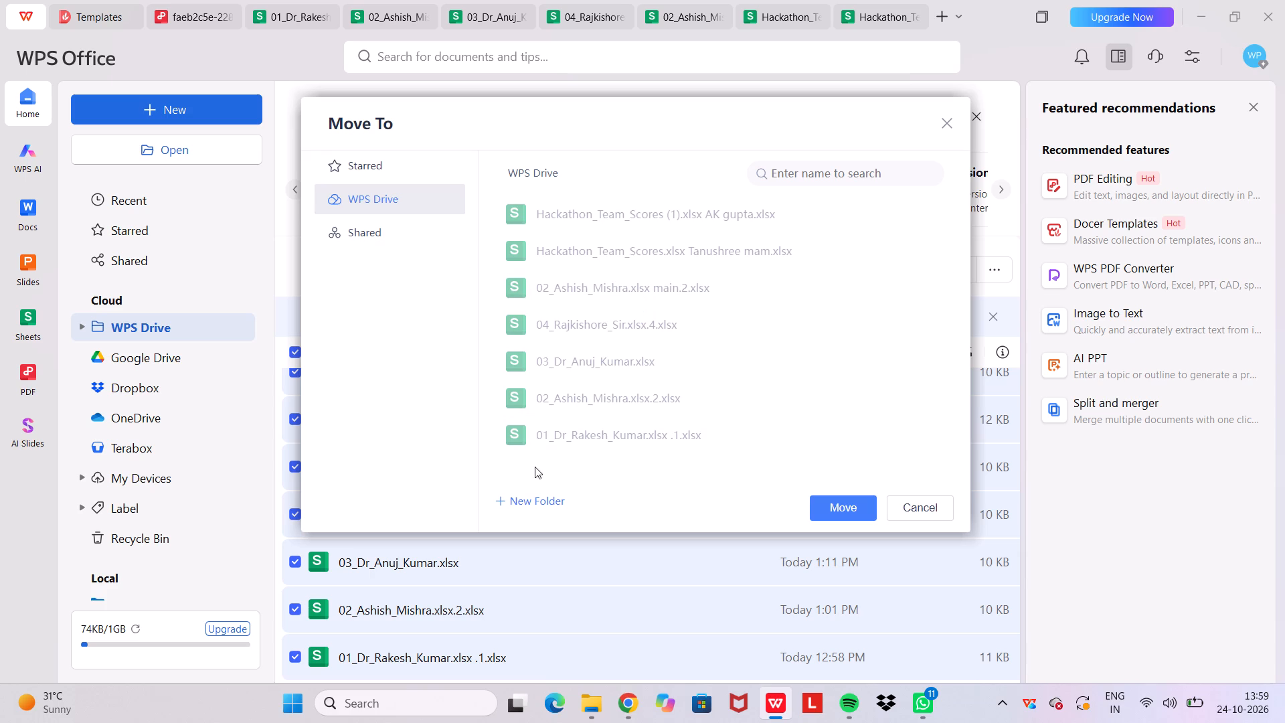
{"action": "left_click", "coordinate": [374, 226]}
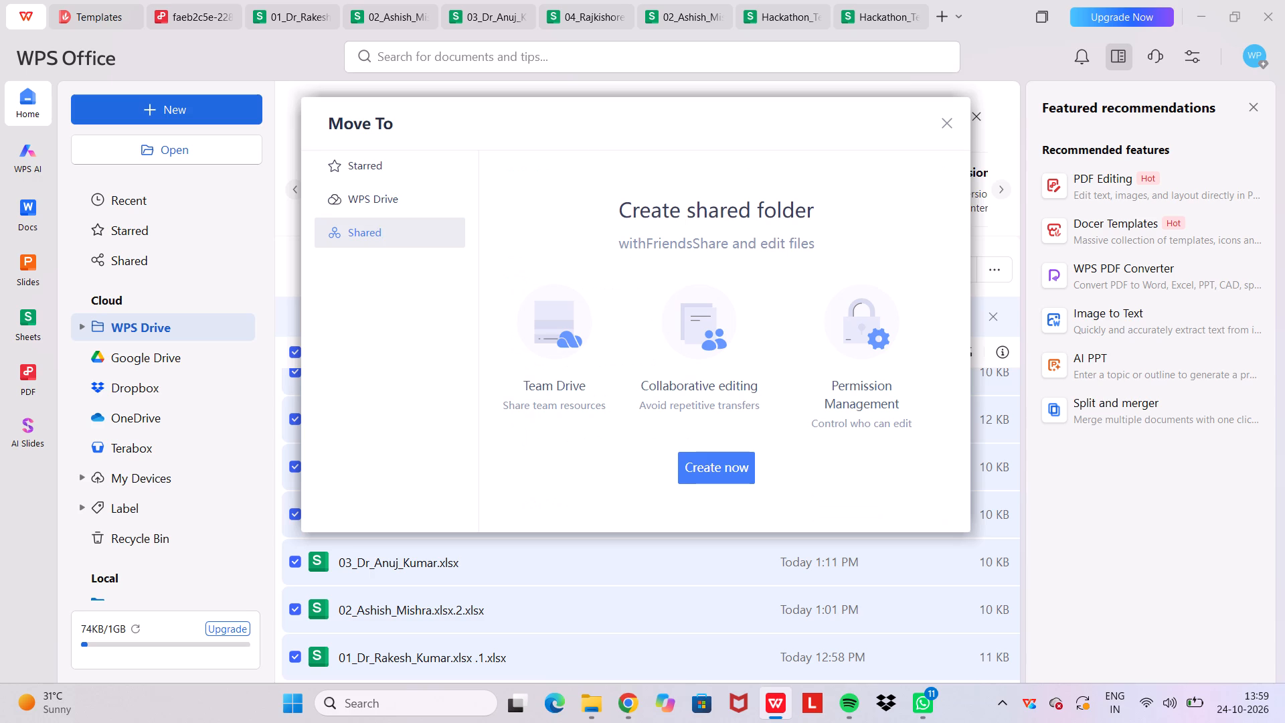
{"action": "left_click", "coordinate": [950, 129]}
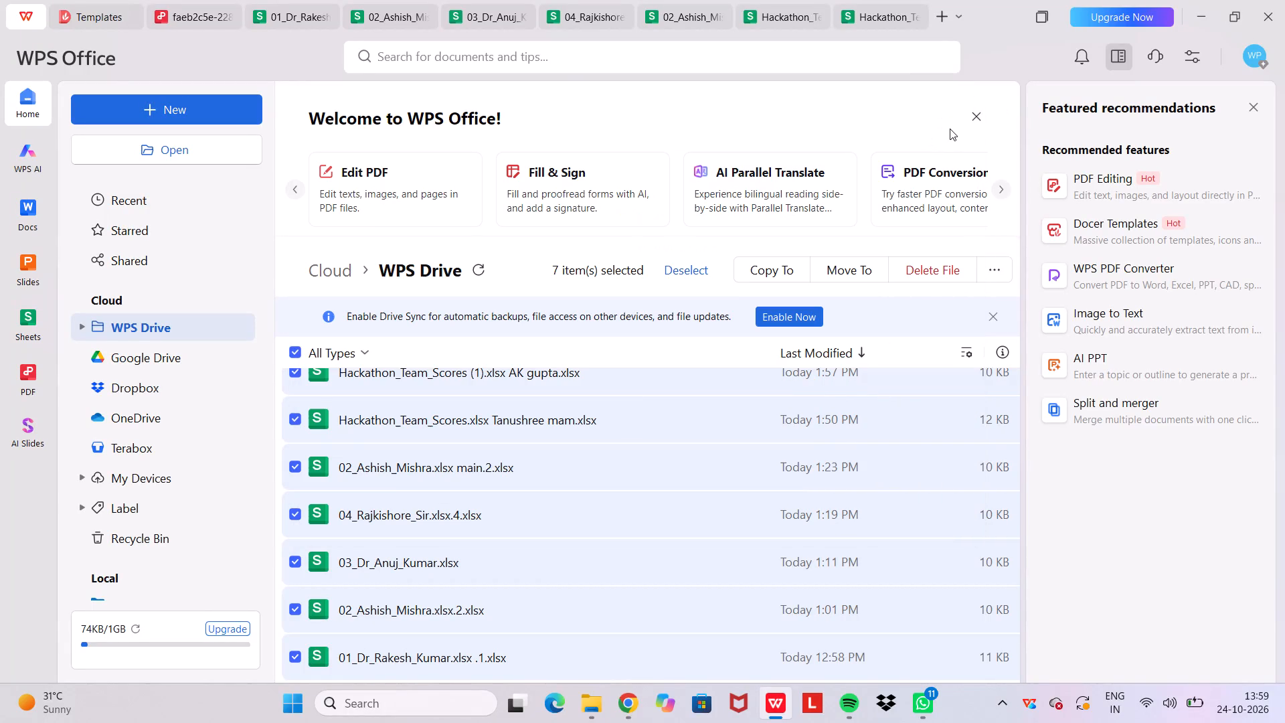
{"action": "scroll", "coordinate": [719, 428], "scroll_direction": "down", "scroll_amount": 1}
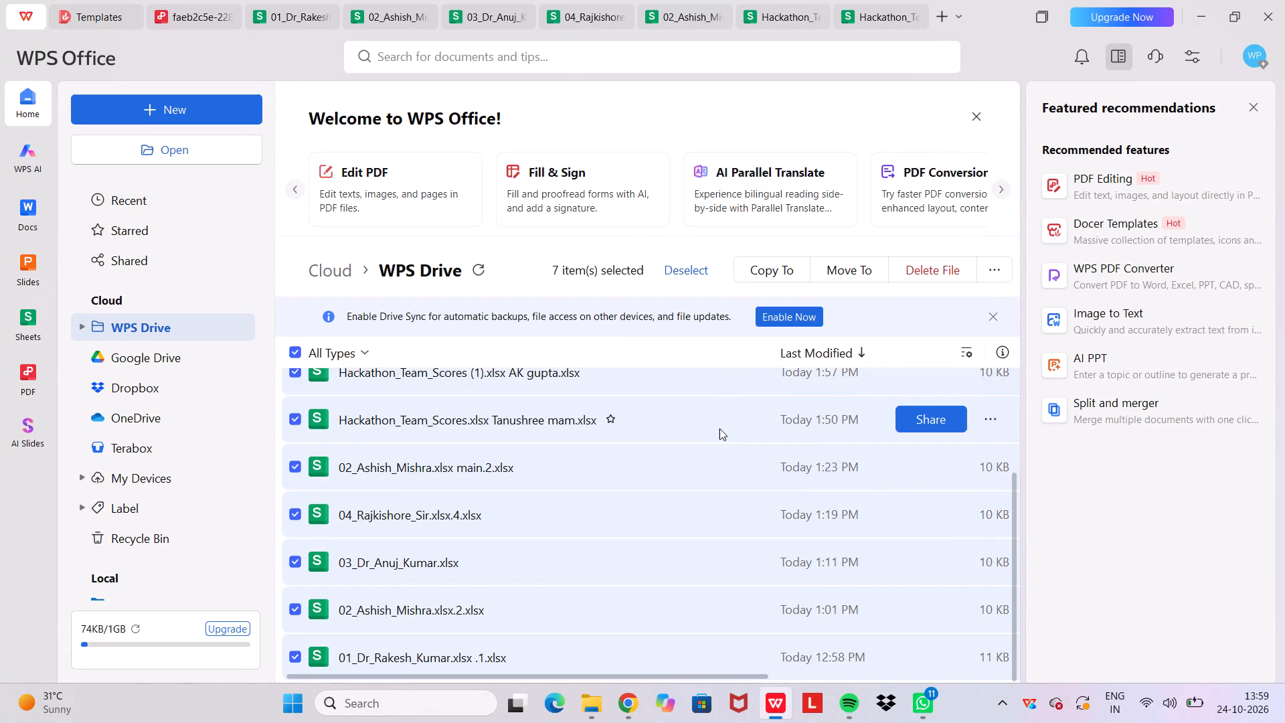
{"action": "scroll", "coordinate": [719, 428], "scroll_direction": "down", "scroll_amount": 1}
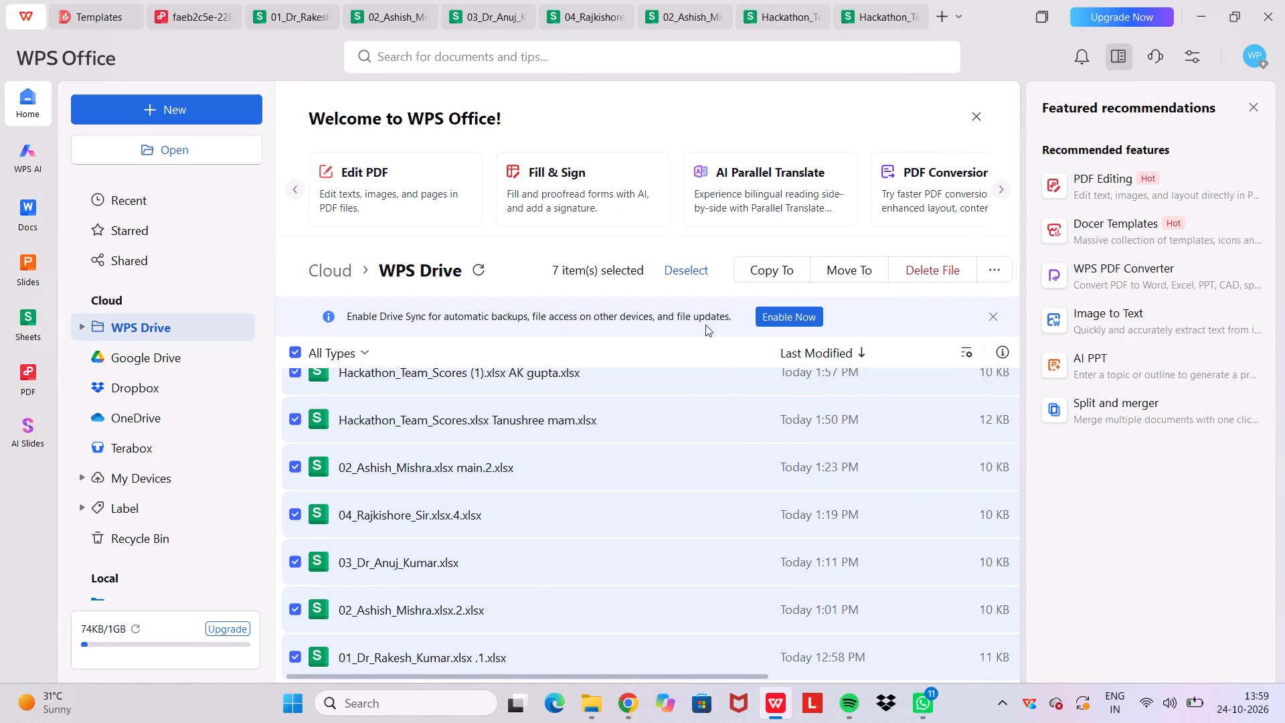
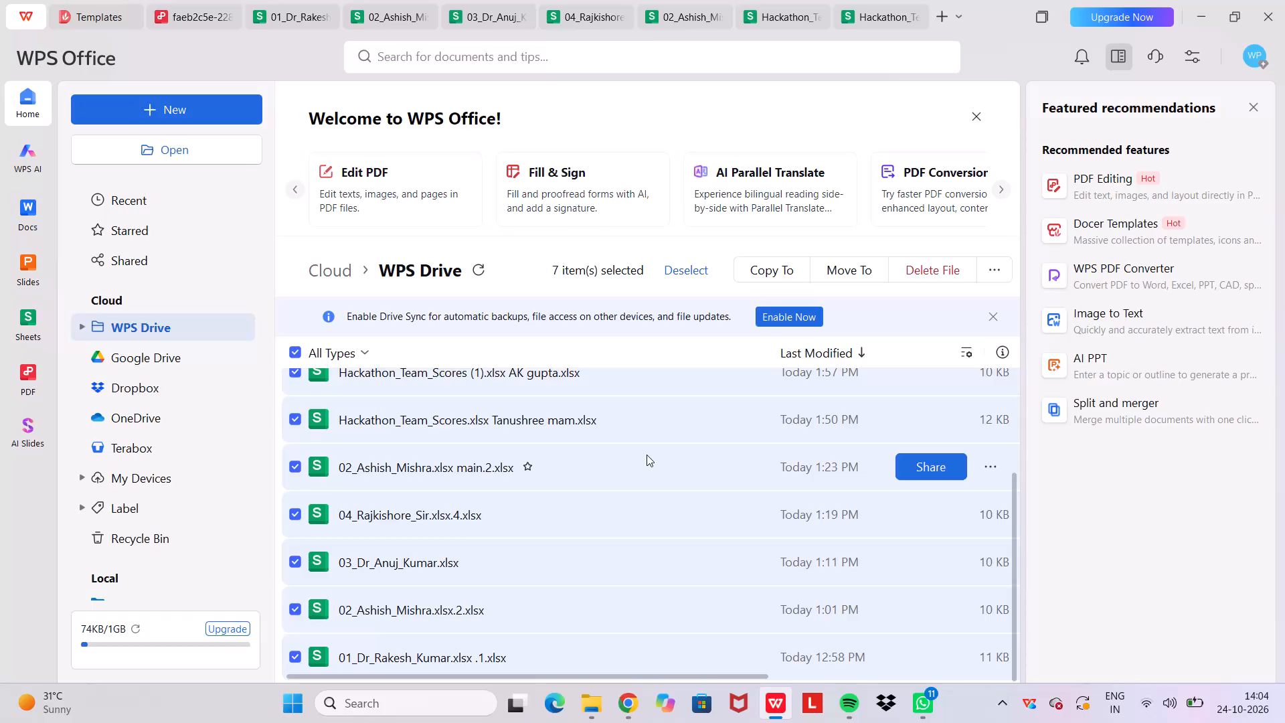
Remove the 04 and 03 judge spreadsheets from the WPS Drive file selection.
{"action": "left_click", "coordinate": [634, 514]}
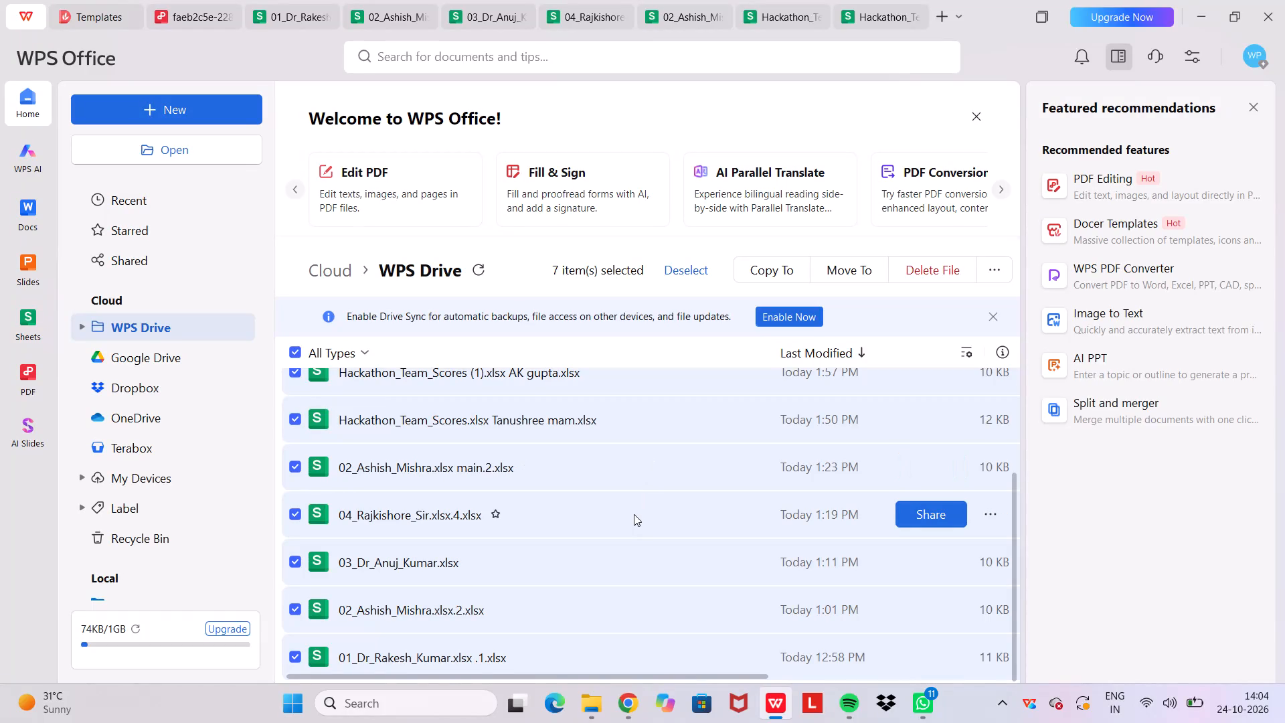
{"action": "left_click", "coordinate": [525, 566]}
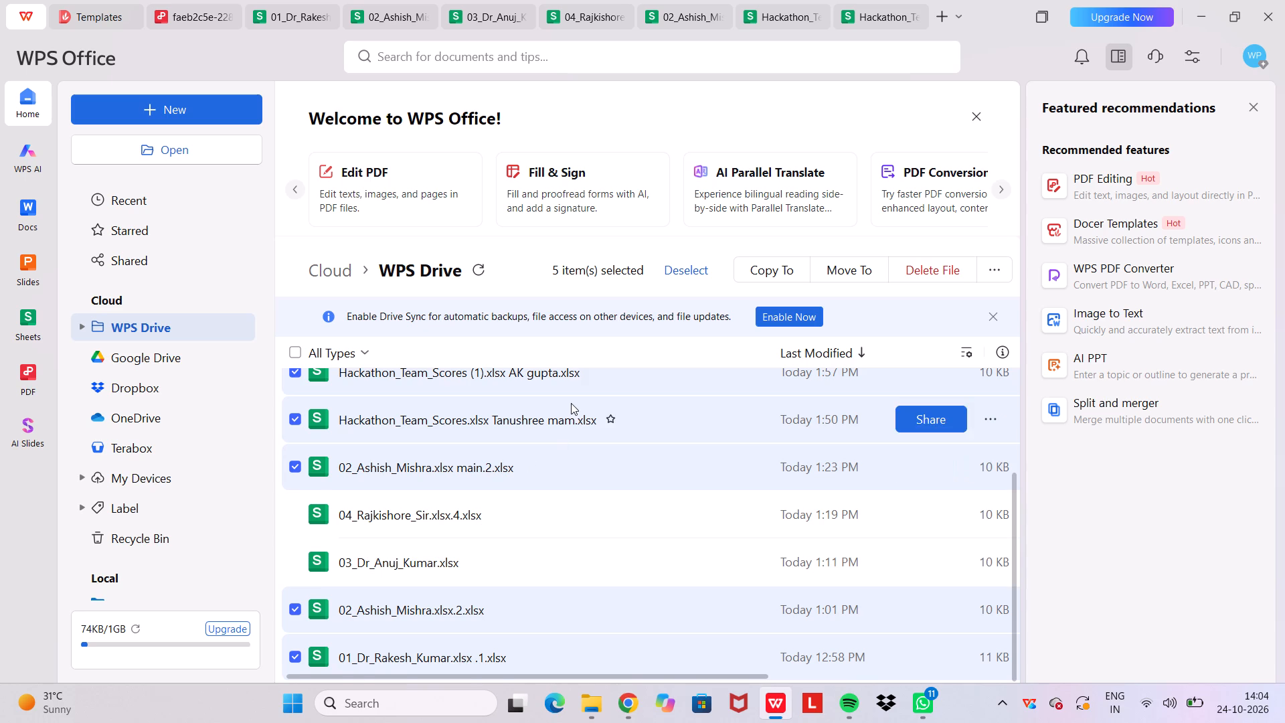
Open the AK judge's workbook and review the other judges' open score sheets in turn, back to the first 02 workbook.
{"action": "scroll", "coordinate": [571, 403], "scroll_direction": "up", "scroll_amount": 3}
{"action": "left_click", "coordinate": [556, 386]}
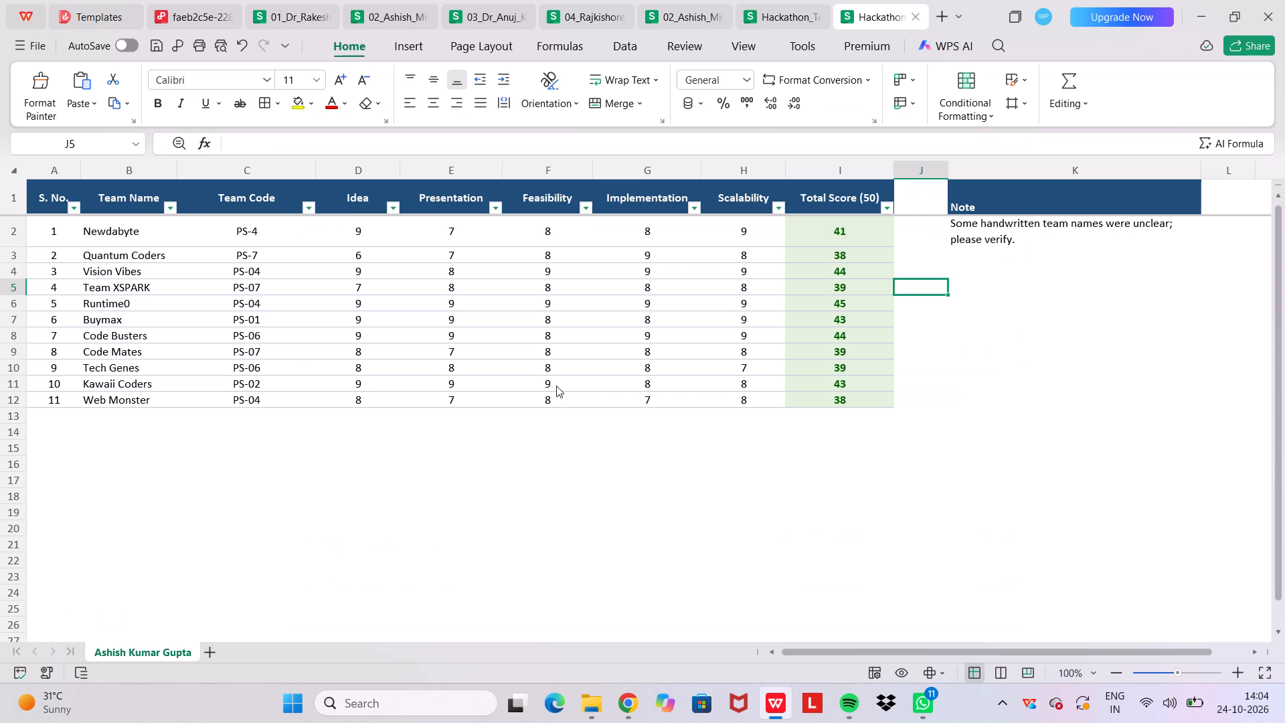
{"action": "left_click", "coordinate": [804, 0]}
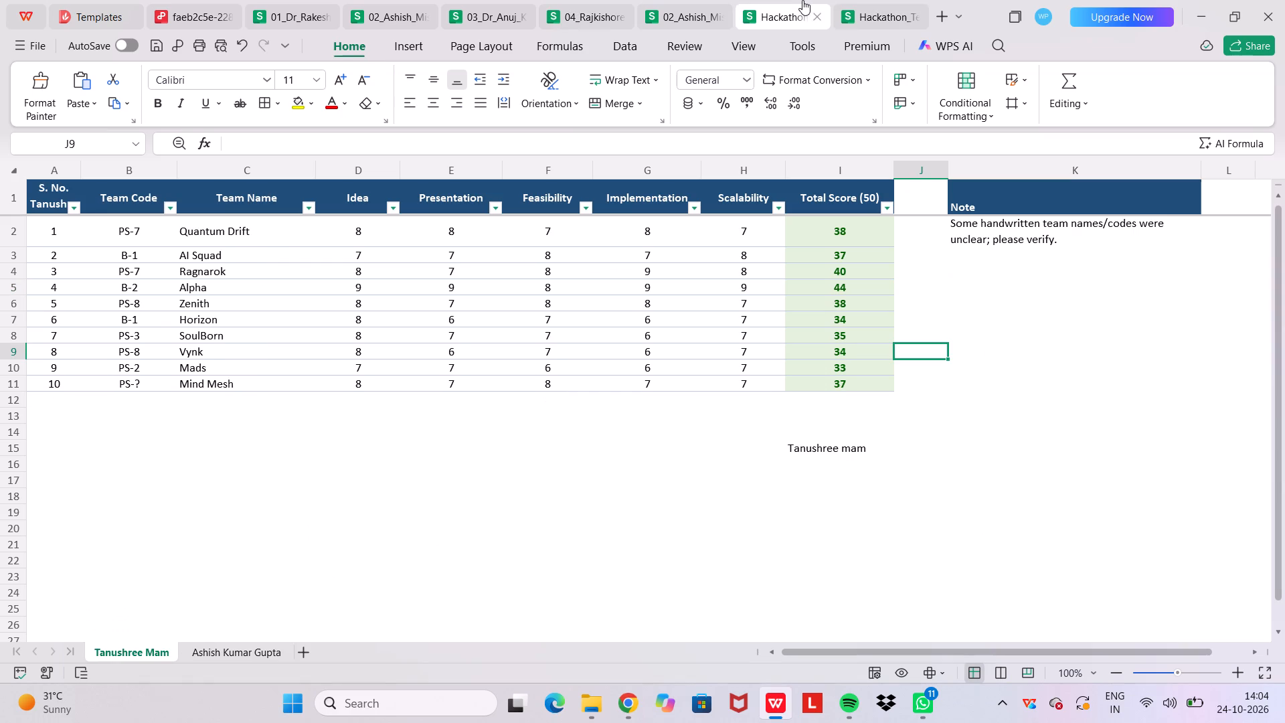
{"action": "left_click", "coordinate": [690, 0]}
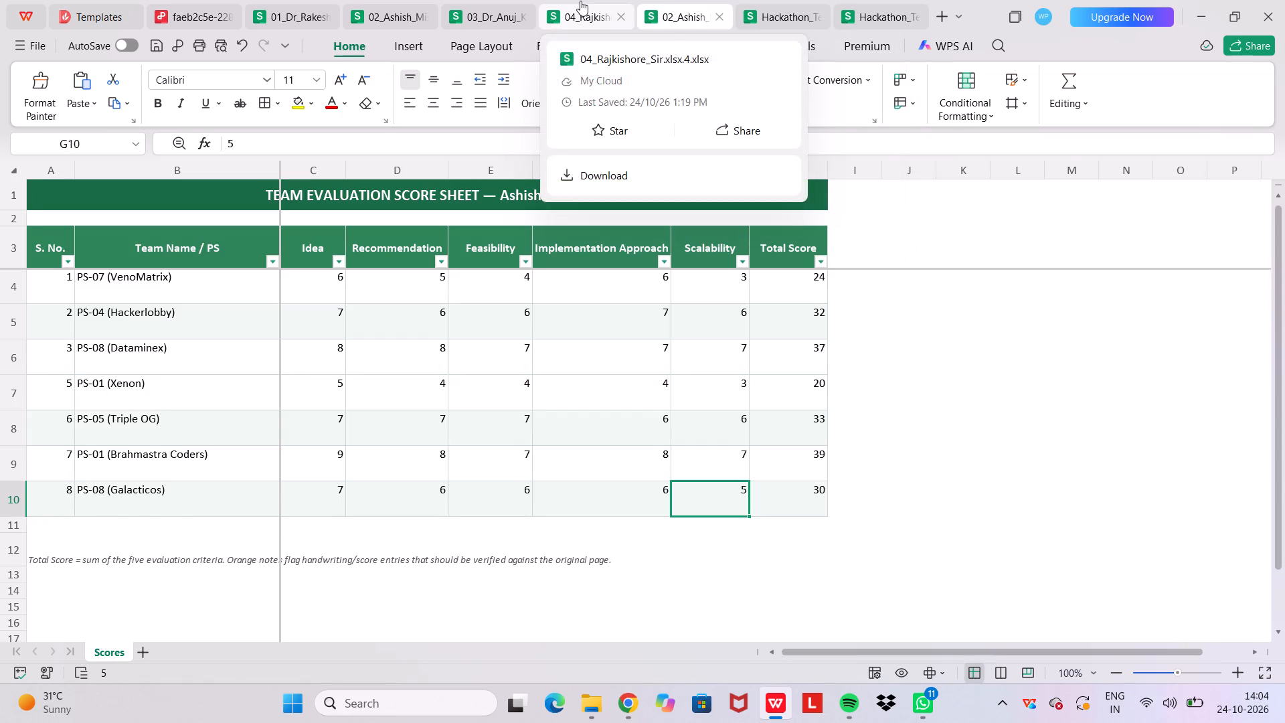
{"action": "left_click", "coordinate": [580, 1]}
{"action": "scroll", "coordinate": [329, 387], "scroll_direction": "down", "scroll_amount": 1}
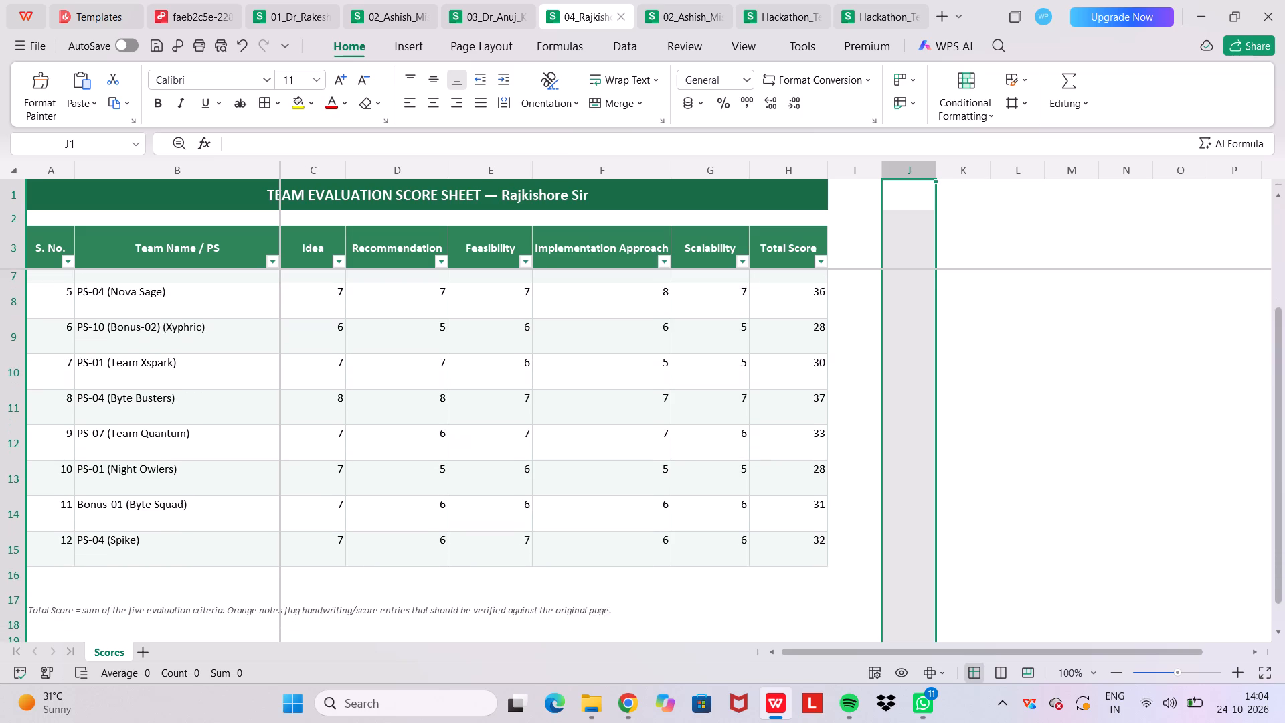
{"action": "scroll", "coordinate": [329, 387], "scroll_direction": "down", "scroll_amount": 1}
{"action": "scroll", "coordinate": [329, 387], "scroll_direction": "up", "scroll_amount": 4}
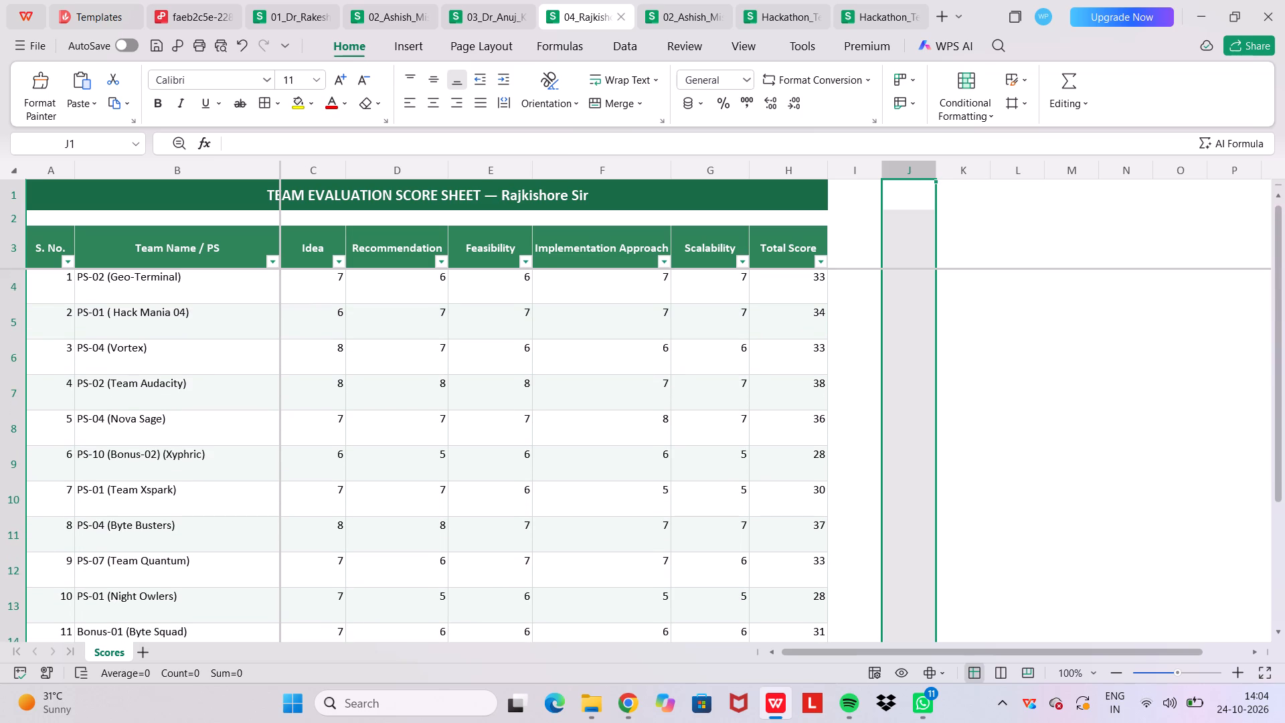
{"action": "left_click", "coordinate": [486, 1]}
{"action": "left_click", "coordinate": [359, 0]}
Examine all team rows, scores and Notes / Verify entries in the 01 judge's score sheet.
{"action": "left_click", "coordinate": [296, 1]}
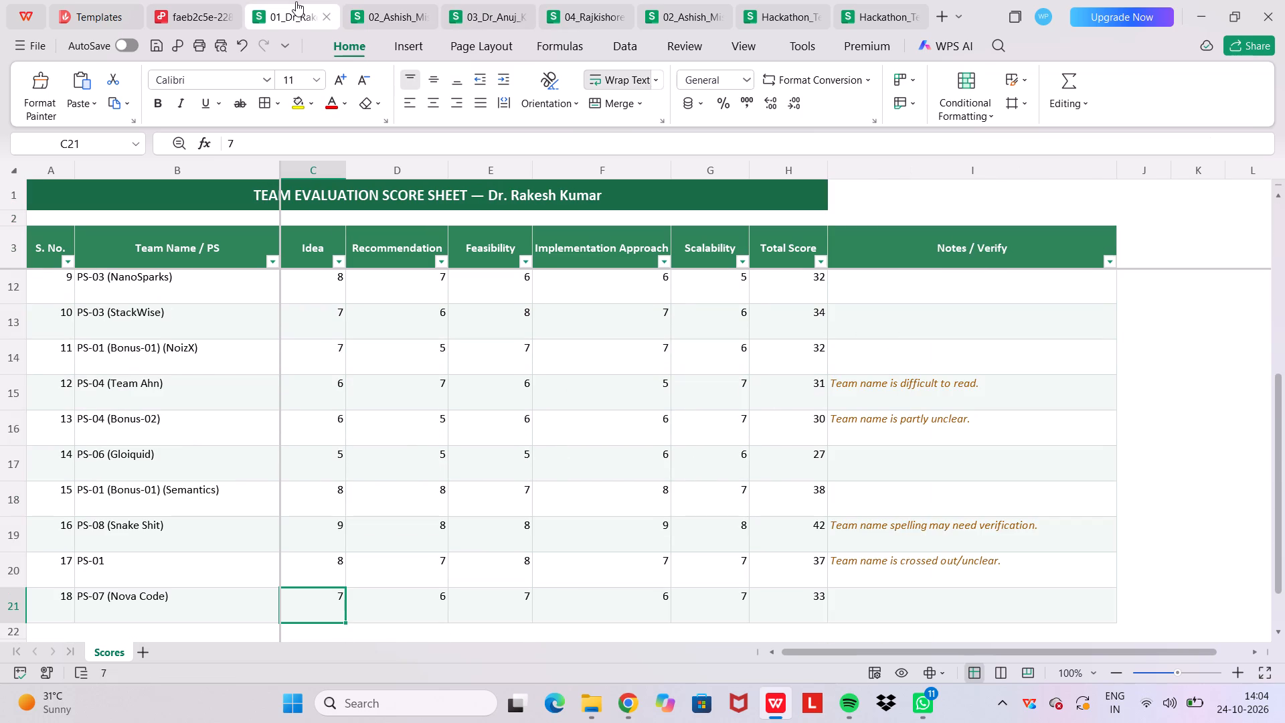
{"action": "scroll", "coordinate": [352, 555], "scroll_direction": "up", "scroll_amount": 1}
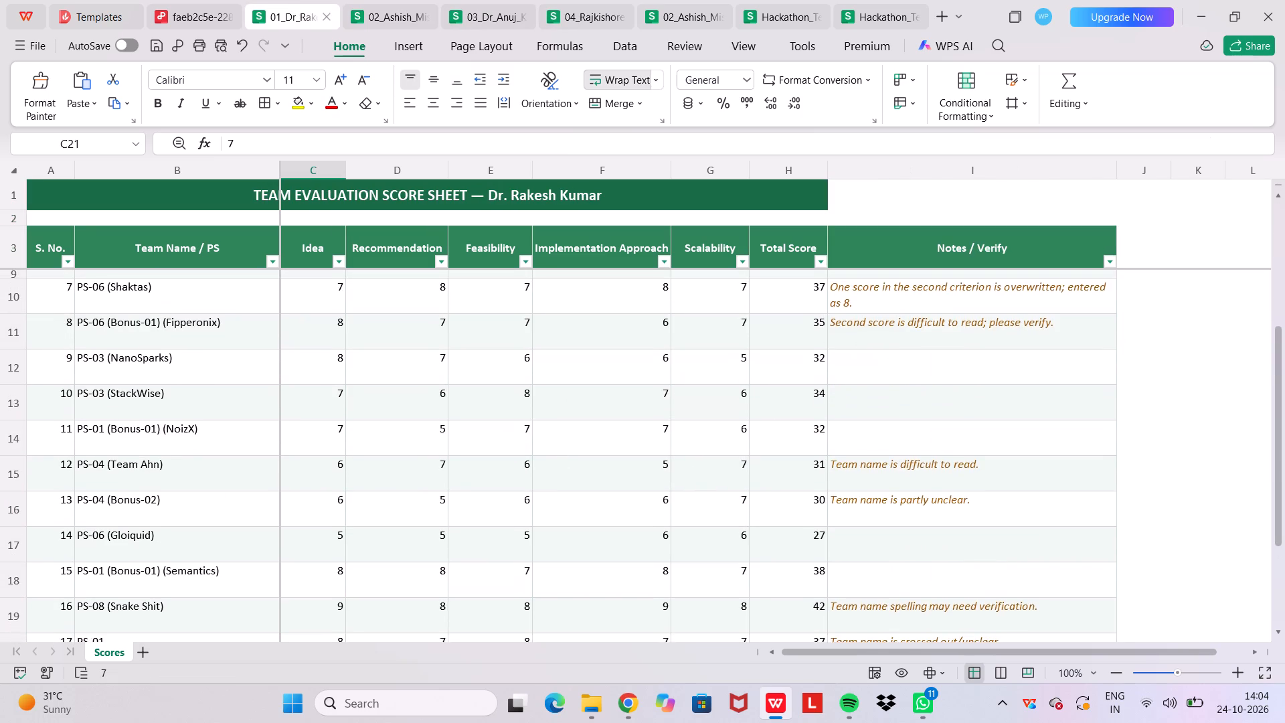
{"action": "scroll", "coordinate": [352, 555], "scroll_direction": "up", "scroll_amount": 4}
{"action": "scroll", "coordinate": [352, 555], "scroll_direction": "down", "scroll_amount": 3}
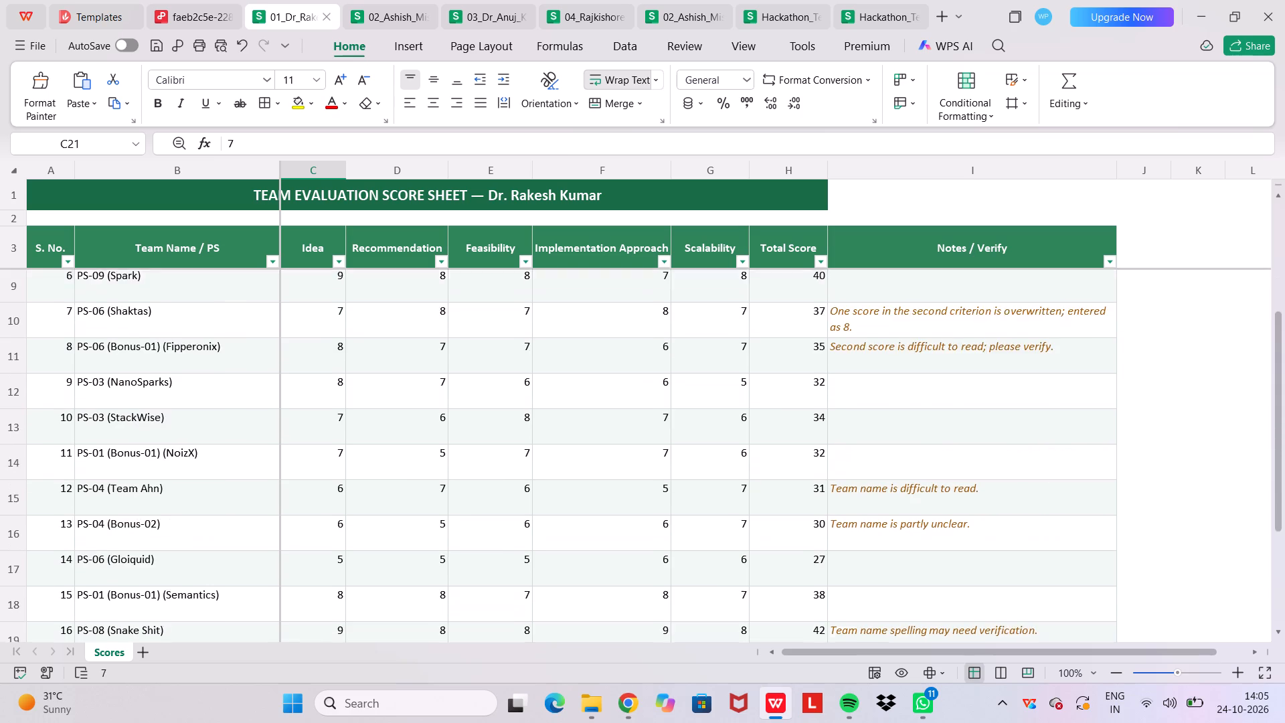
{"action": "scroll", "coordinate": [352, 555], "scroll_direction": "down", "scroll_amount": 2}
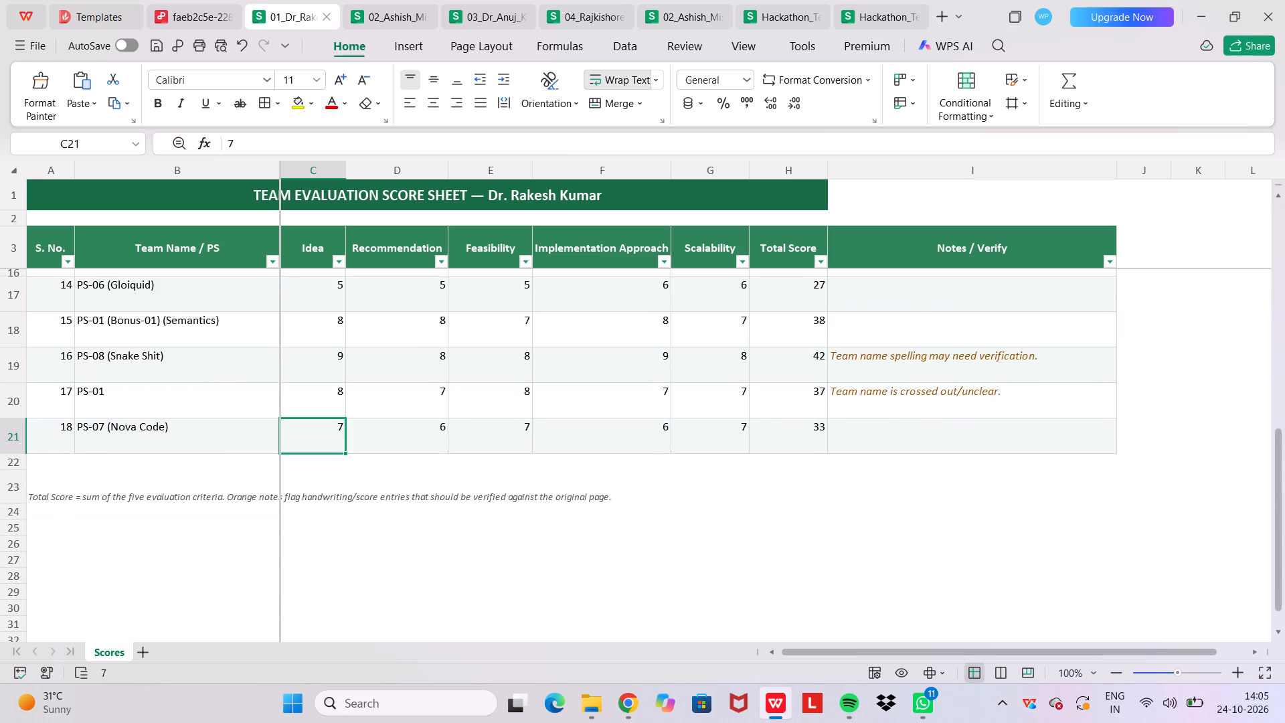
{"action": "scroll", "coordinate": [352, 555], "scroll_direction": "up", "scroll_amount": 9}
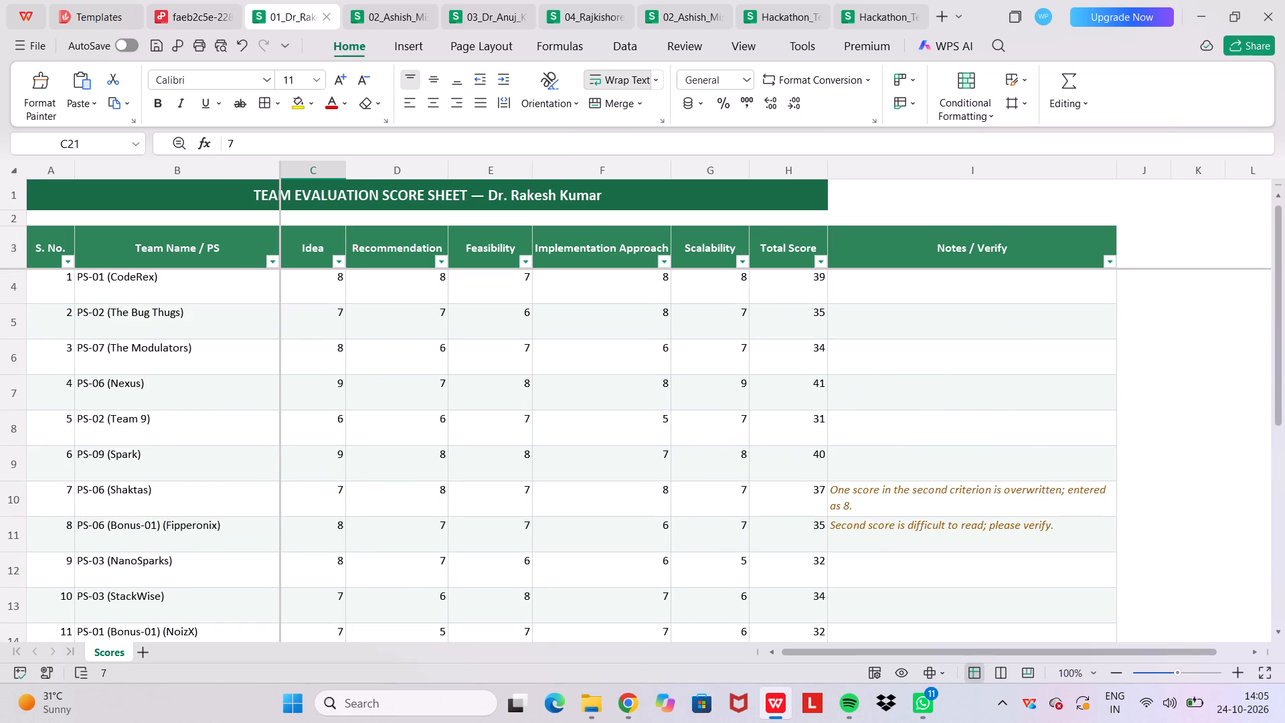
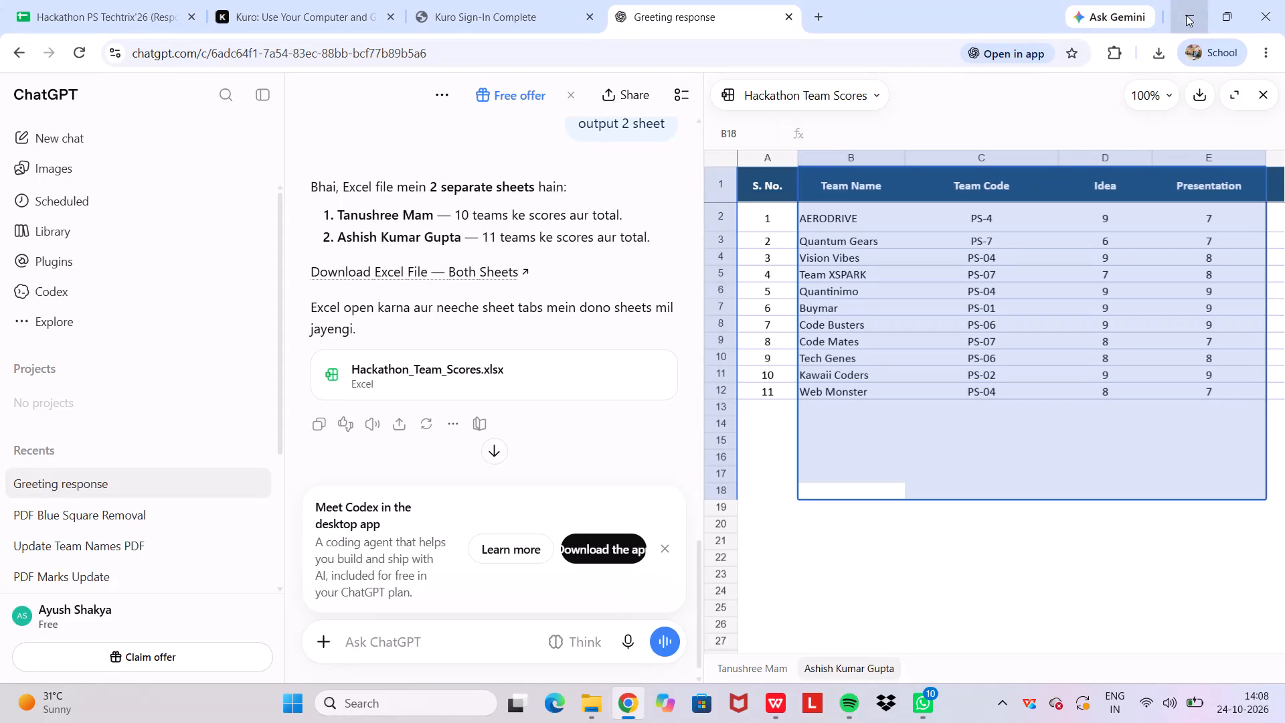
Switch from the ChatGPT score preview back to WPS Office, on the 01 judge's score sheet.
{"action": "left_click", "coordinate": [1186, 15]}
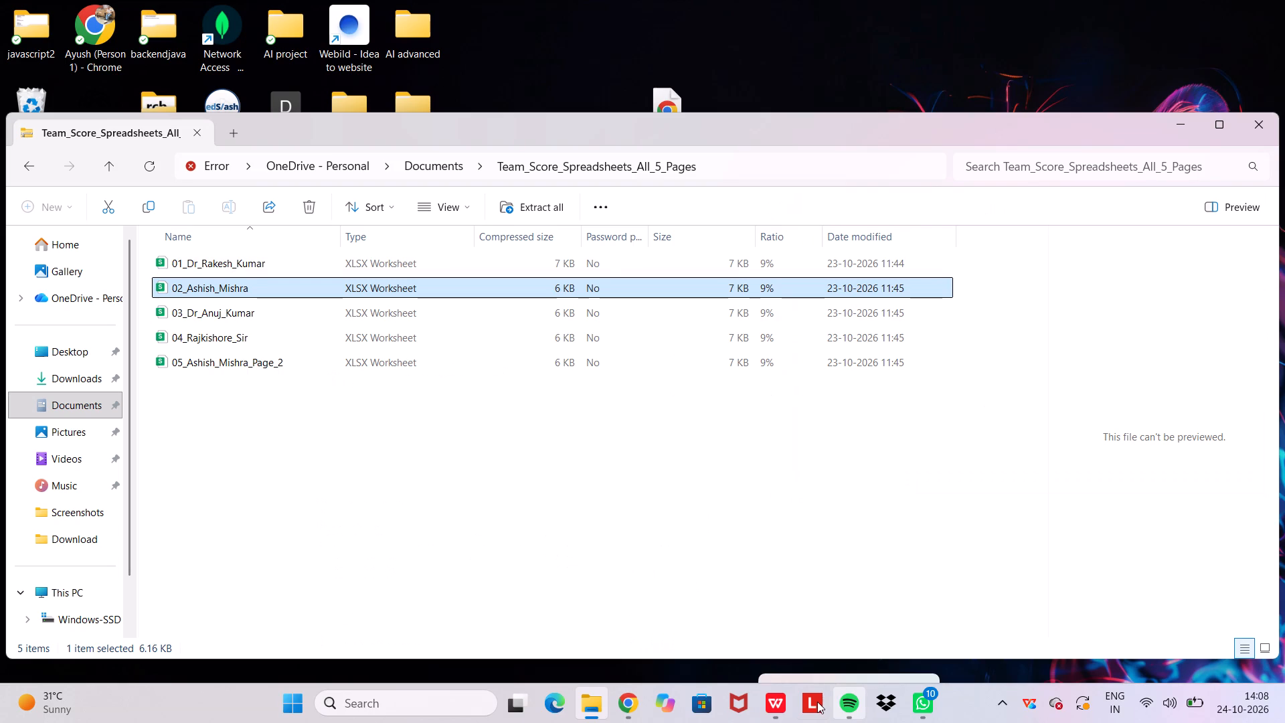
{"action": "left_click", "coordinate": [774, 706]}
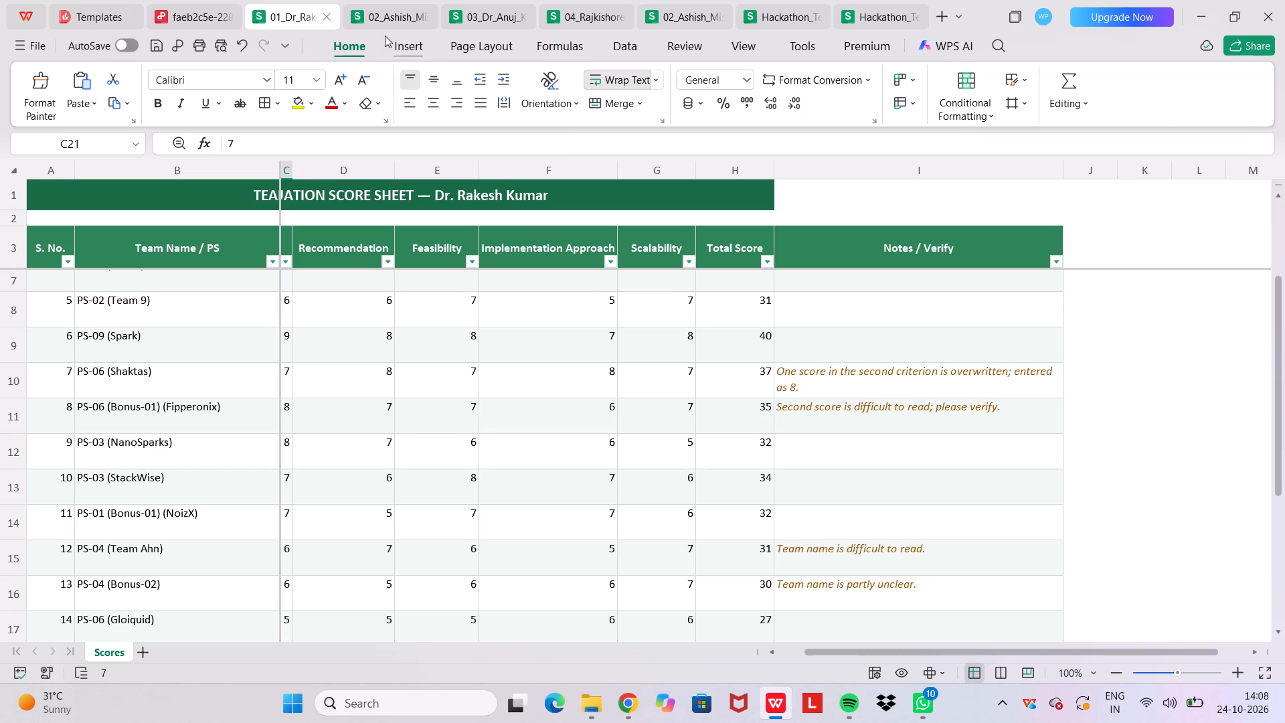
{"action": "triple_click", "coordinate": [309, 8]}
{"action": "triple_click", "coordinate": [309, 8]}
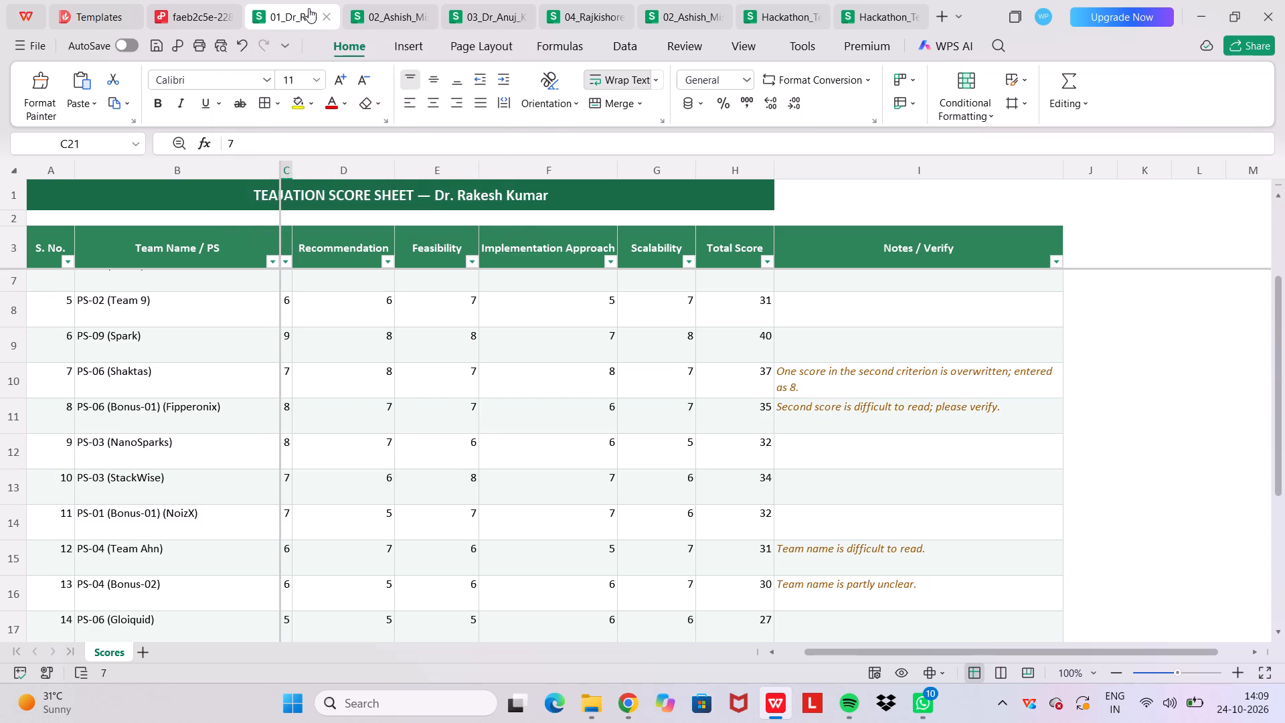
{"action": "left_click", "coordinate": [309, 8]}
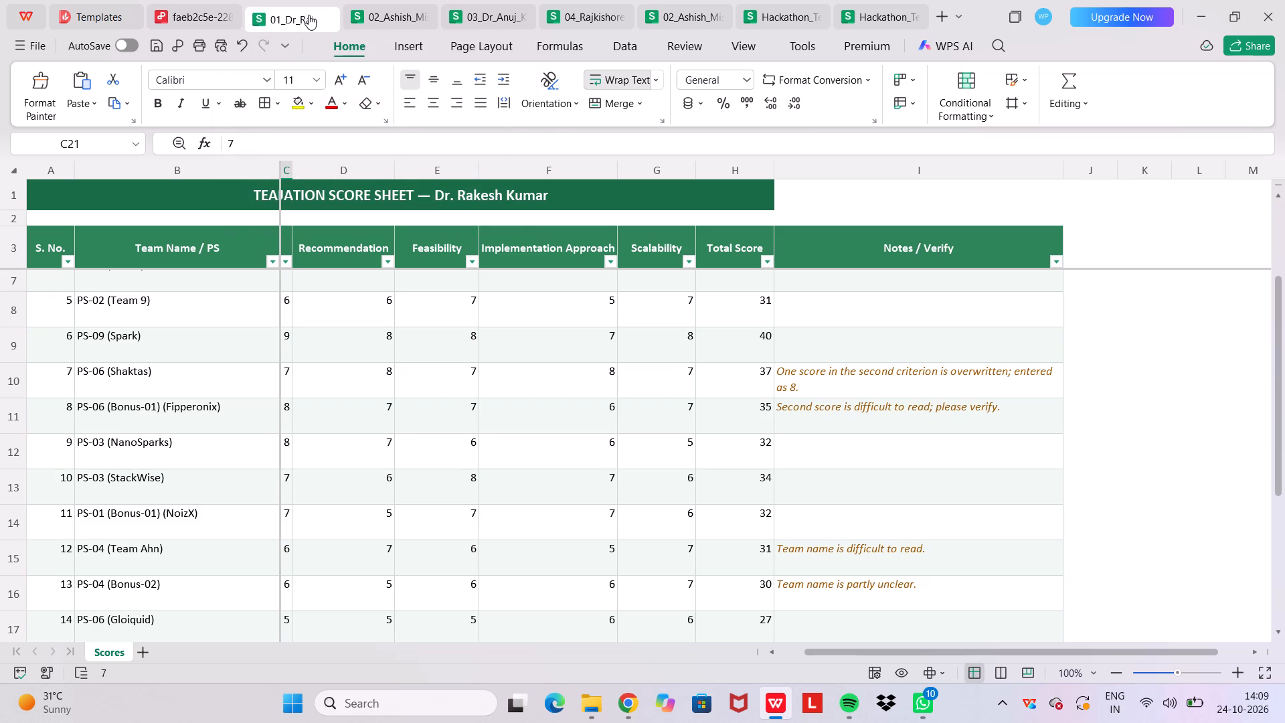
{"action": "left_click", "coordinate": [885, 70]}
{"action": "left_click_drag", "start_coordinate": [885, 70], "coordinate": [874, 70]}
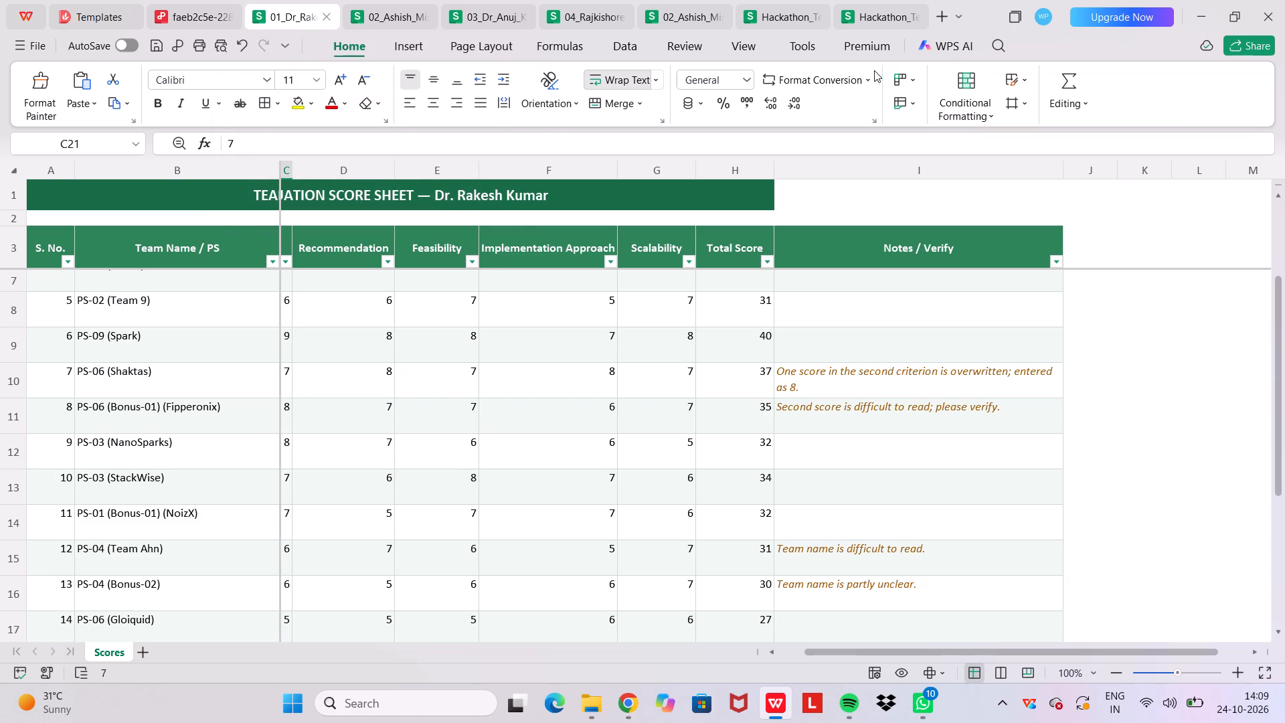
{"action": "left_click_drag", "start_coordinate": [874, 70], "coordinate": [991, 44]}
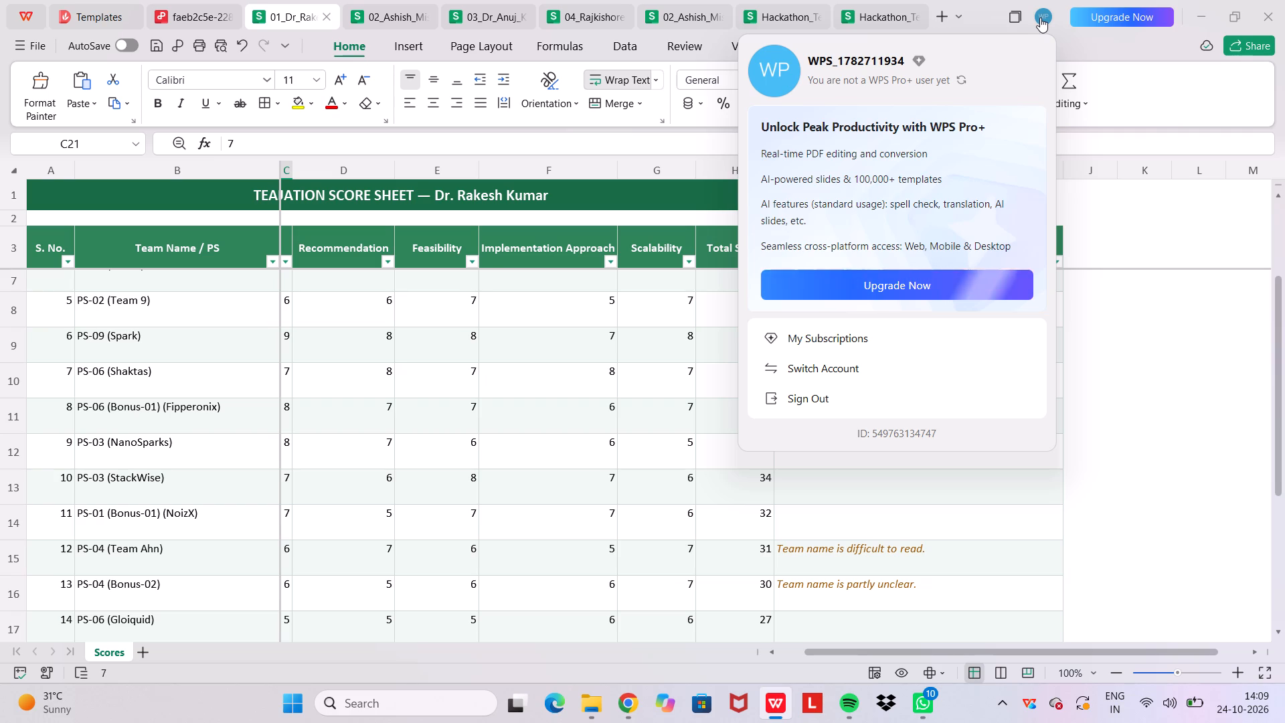
Open the 01 judge's score sheet's My Cloud location from its cloud sync details.
{"action": "left_click", "coordinate": [1203, 43]}
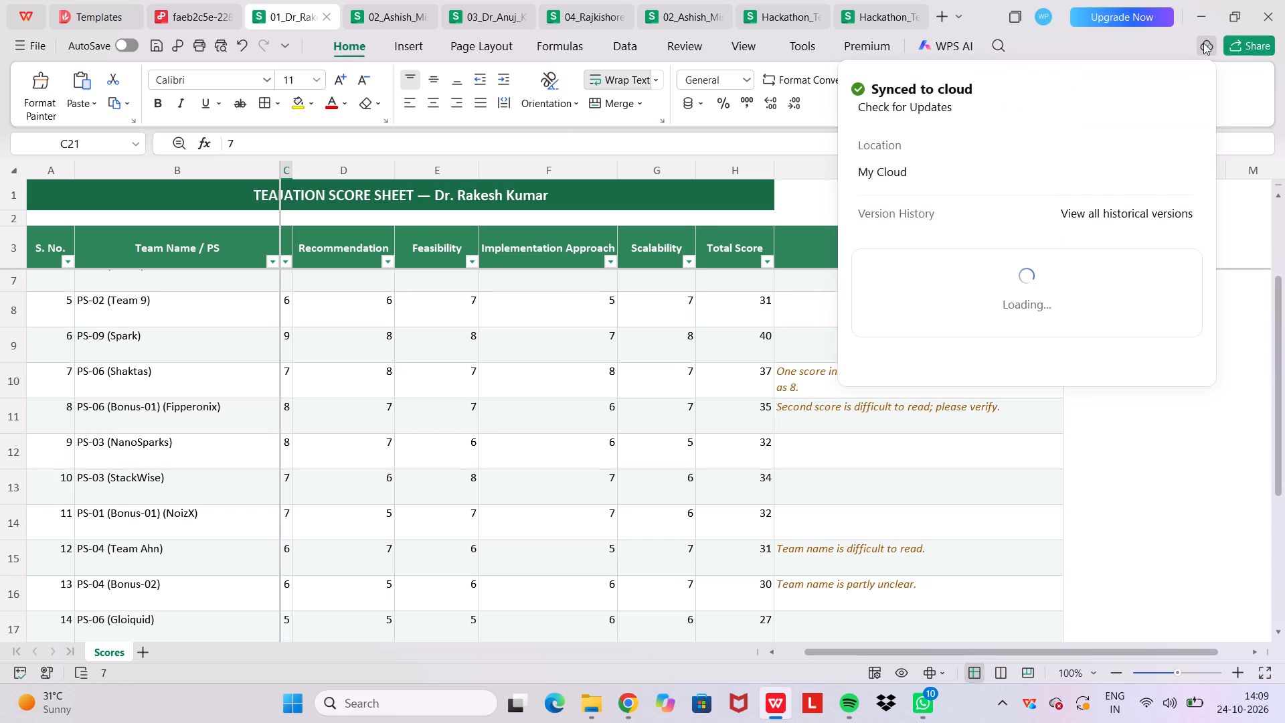
{"action": "left_click", "coordinate": [897, 177]}
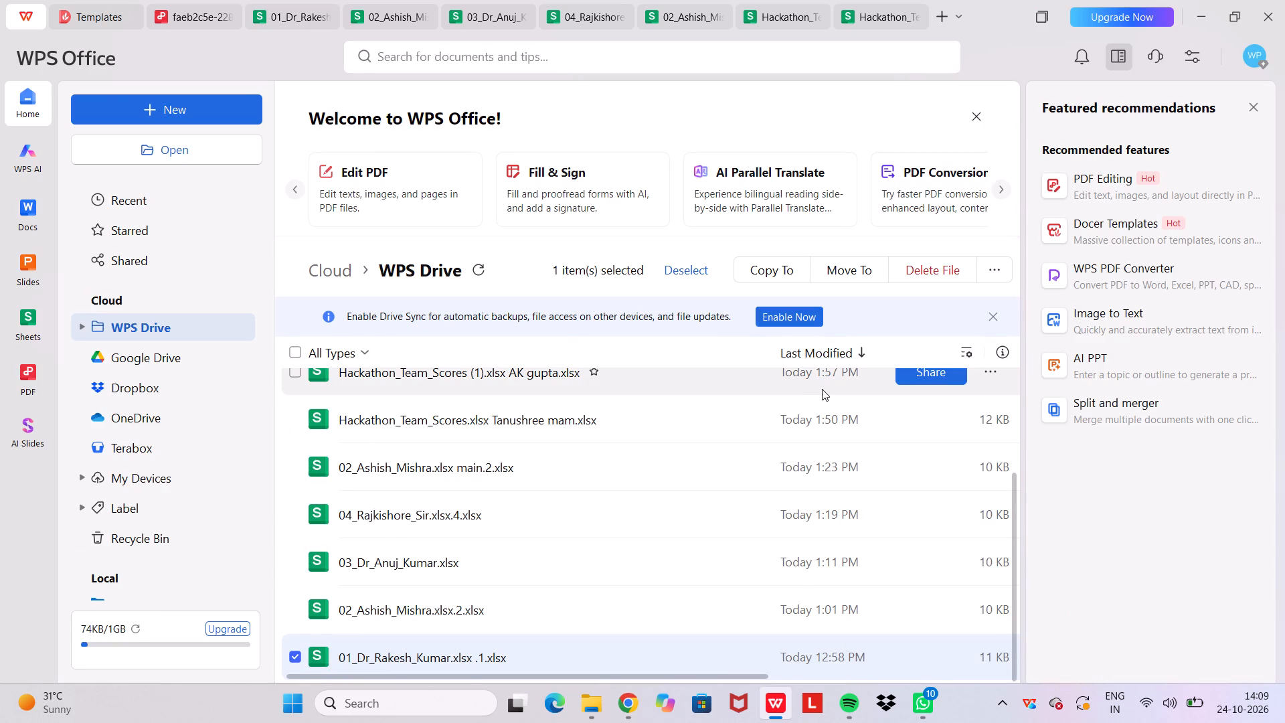
Open the sharing options for the Hackathon_Team_Scores (1).xlsx workbook in WPS Drive.
{"action": "left_click", "coordinate": [916, 372]}
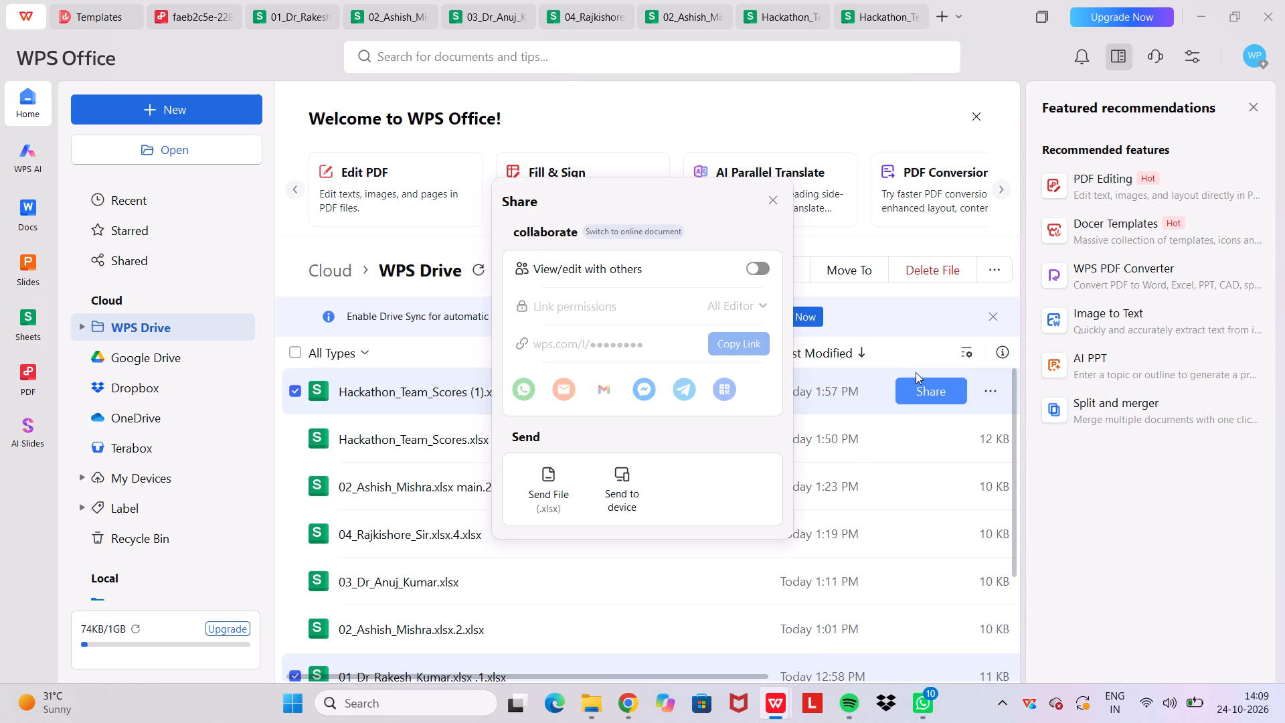
Copy the AK judge's Hackathon_Team_Scores (1) spreadsheet as an .xlsx file from the WPS Drive sharing options.
{"action": "left_click", "coordinate": [555, 484]}
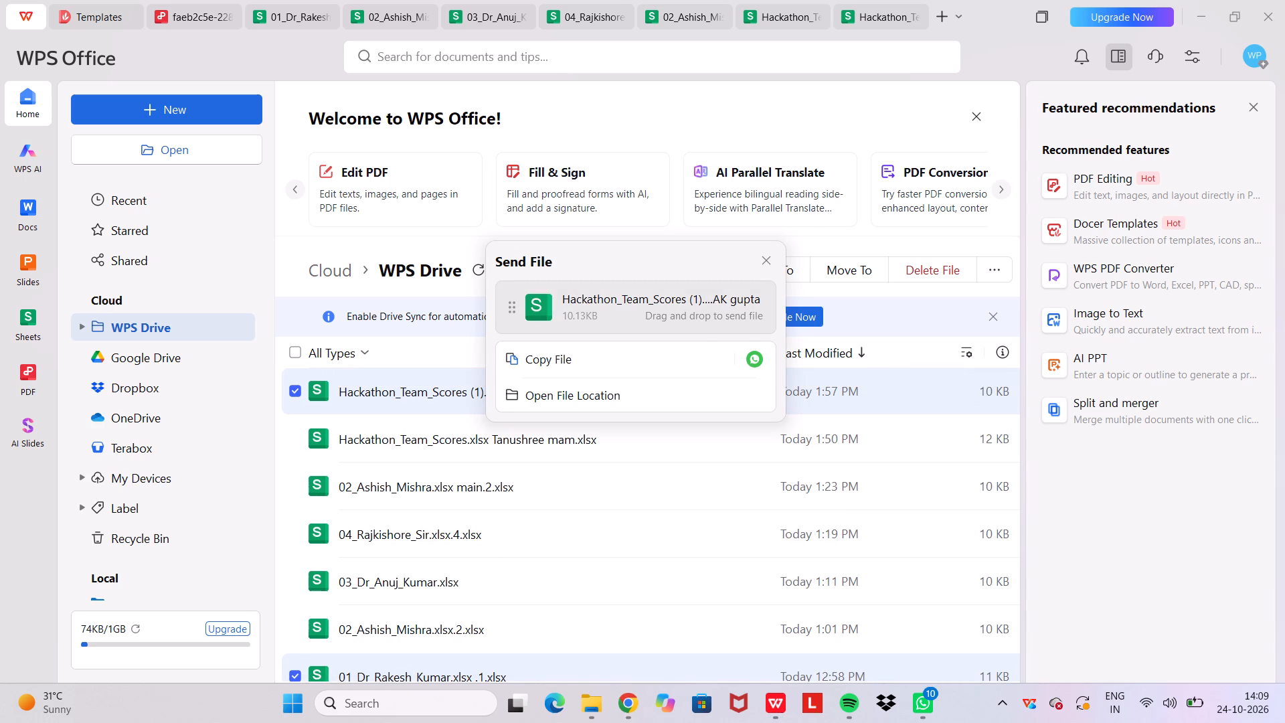
{"action": "left_click", "coordinate": [667, 364]}
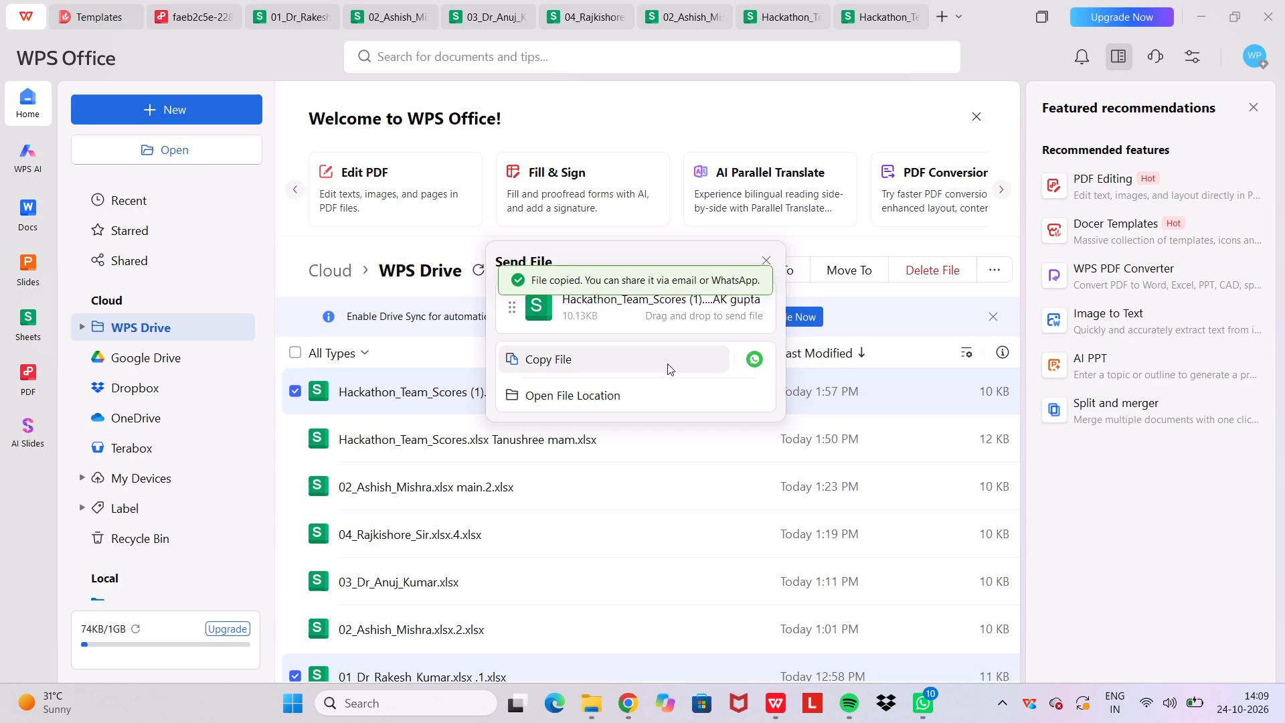